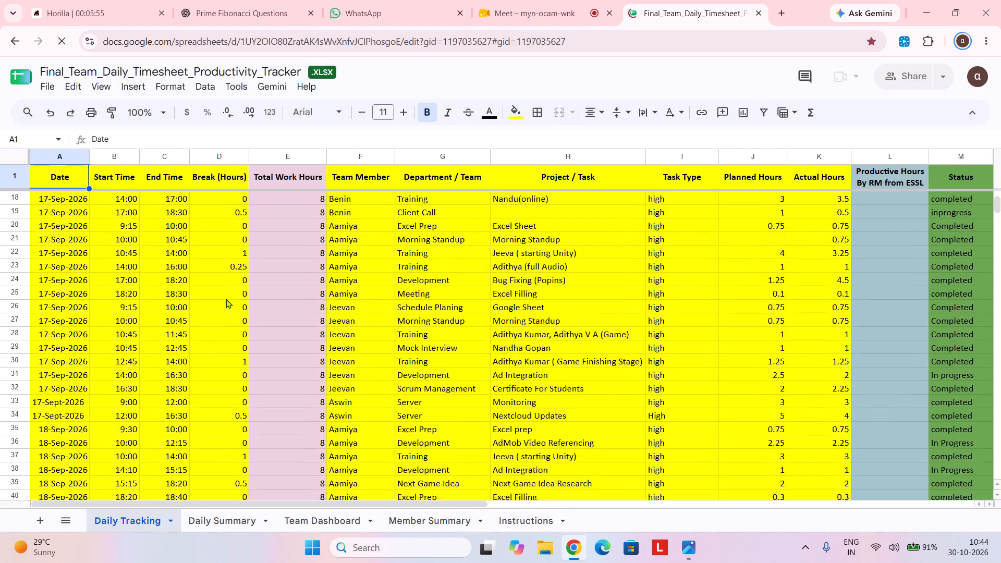
In row 460 of the Daily Tracking sheet, enter end time 10:00, break 0 and team member Aamiya.
{"action": "scroll", "coordinate": [226, 299], "scroll_direction": "down", "scroll_amount": 12}
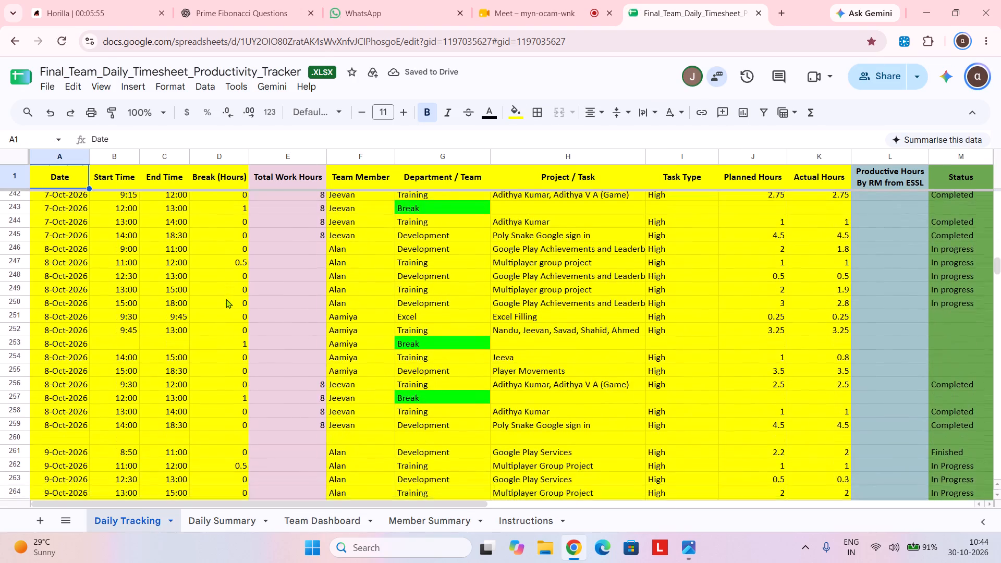
{"action": "scroll", "coordinate": [226, 299], "scroll_direction": "down", "scroll_amount": 7}
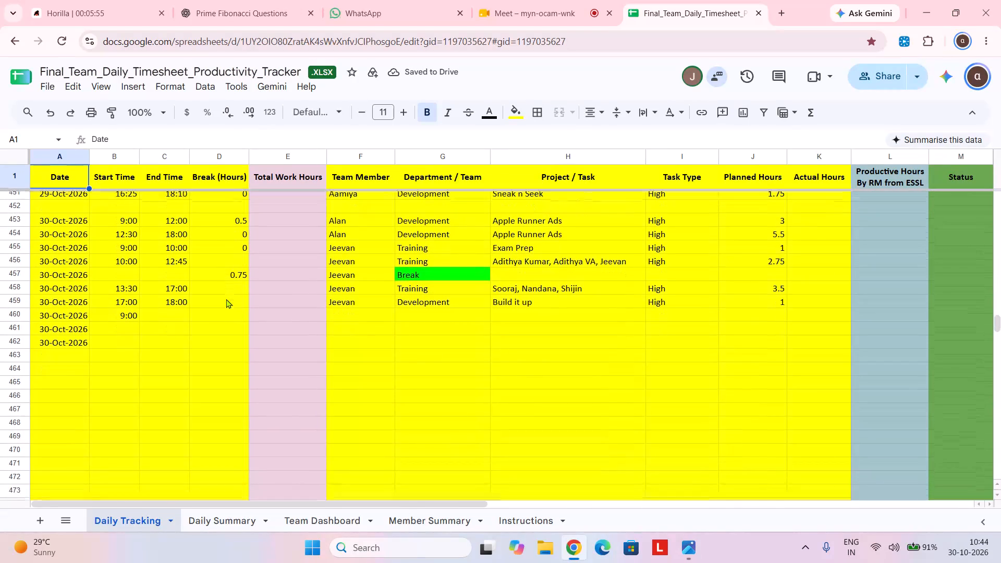
{"action": "scroll", "coordinate": [226, 299], "scroll_direction": "down", "scroll_amount": 1}
{"action": "scroll", "coordinate": [226, 299], "scroll_direction": "up", "scroll_amount": 1}
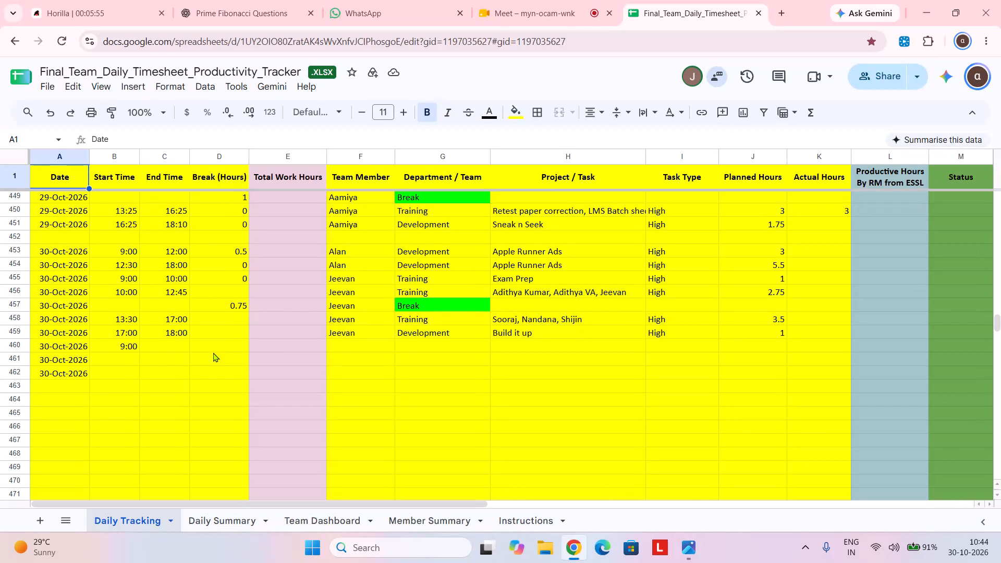
{"action": "left_click", "coordinate": [166, 348]}
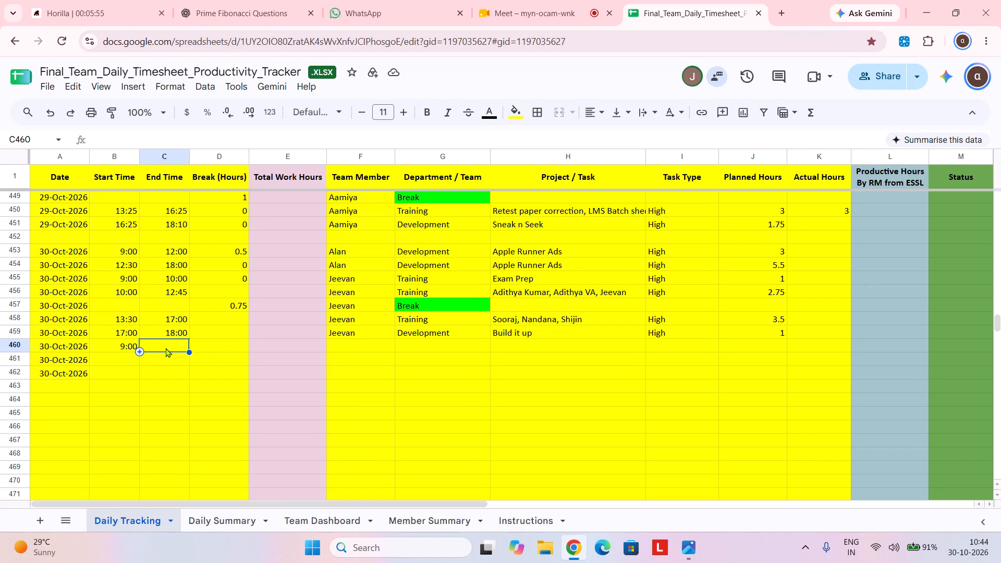
{"action": "type", "text": "10"}
{"action": "type", "text": ":00"}
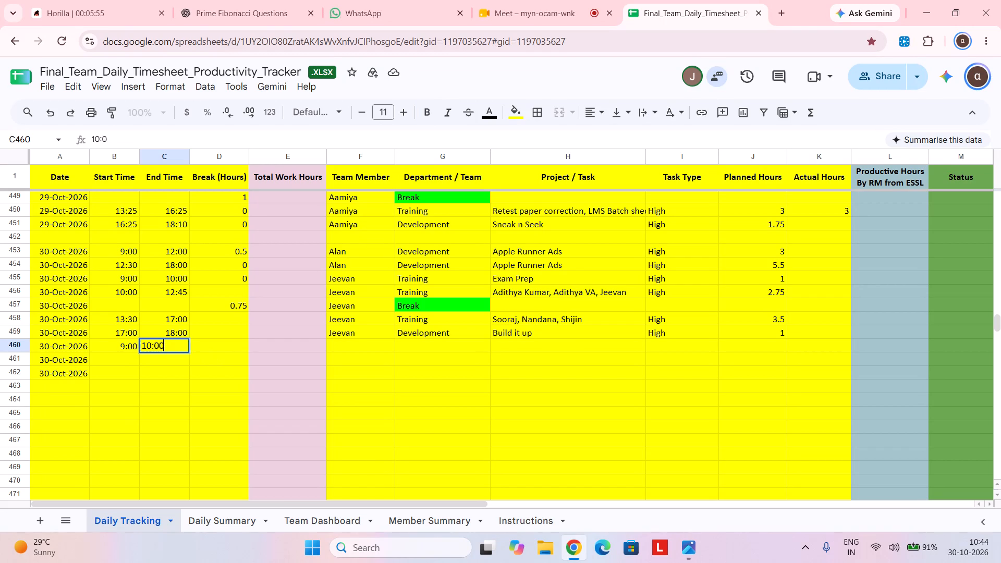
{"action": "key", "text": "Right"}
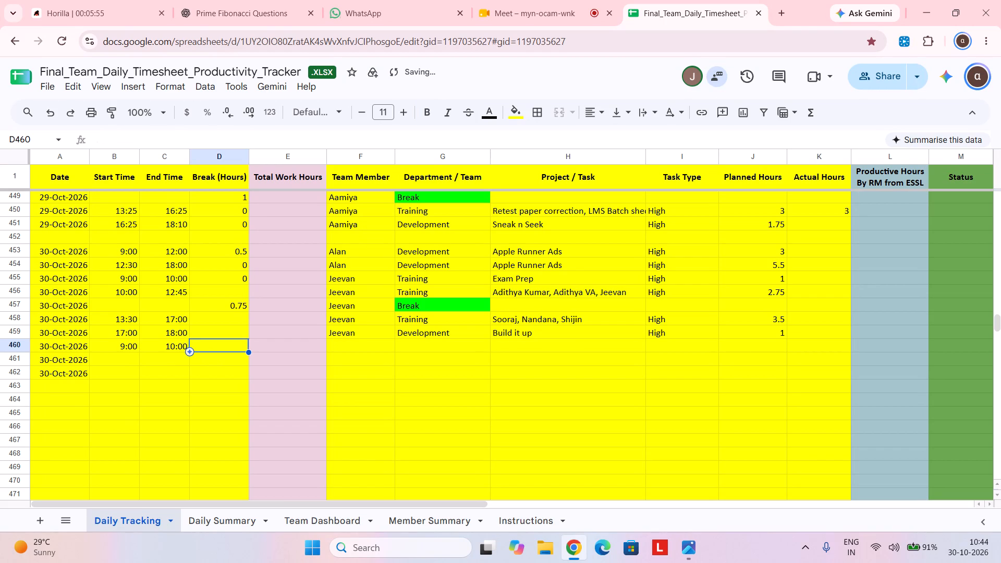
{"action": "key", "text": "0"}
{"action": "key", "text": "Right"}
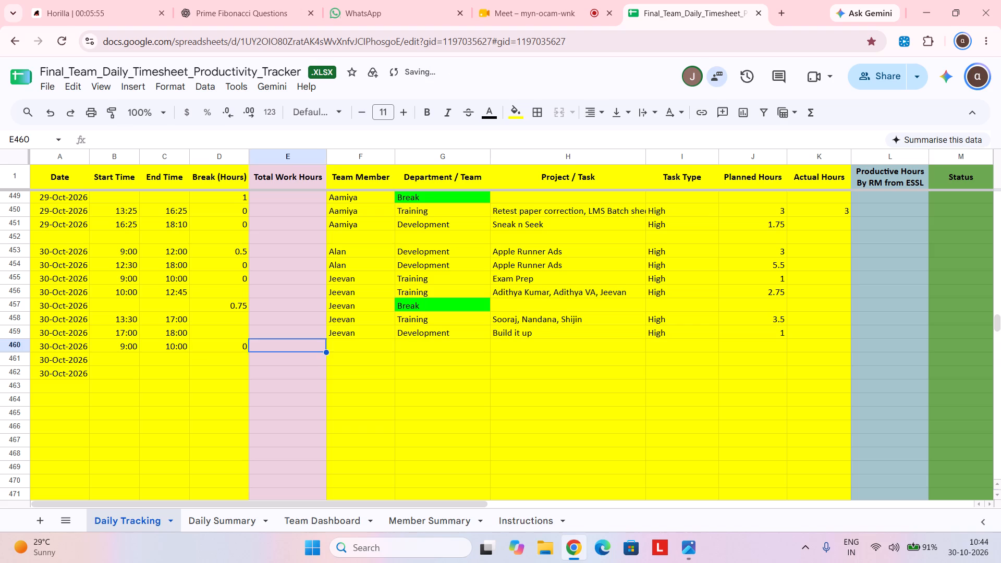
{"action": "key", "text": "Right"}
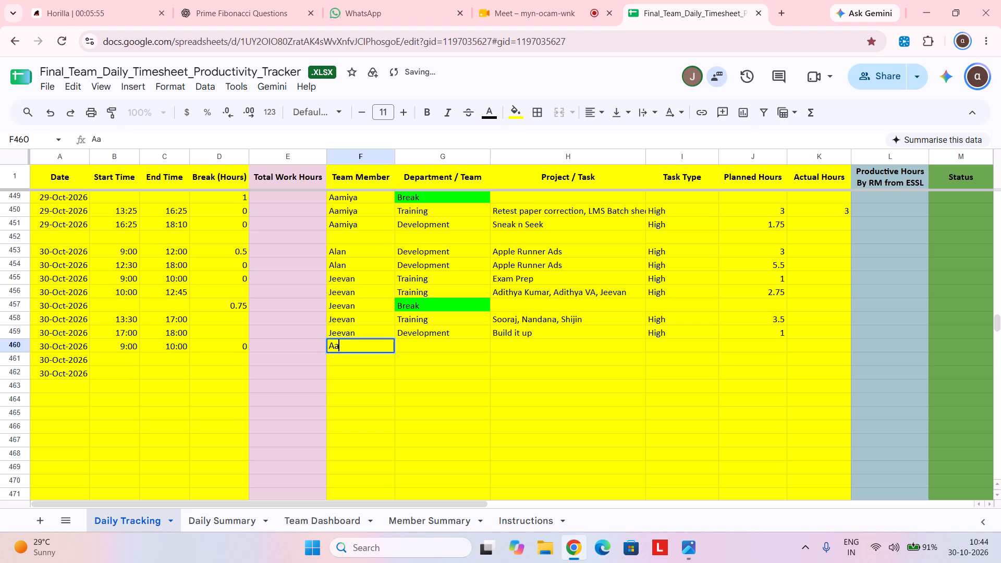
{"action": "key", "text": "Right"}
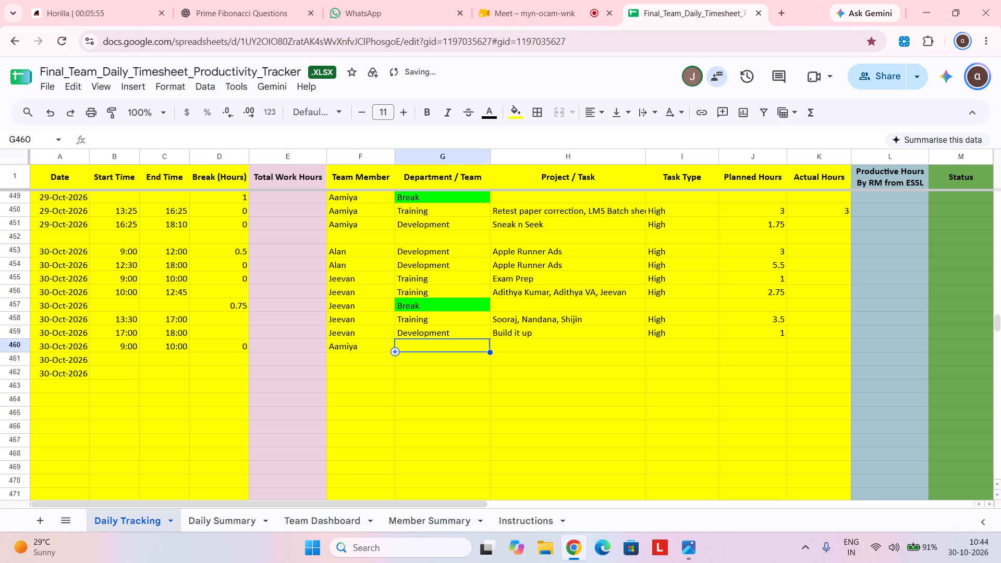
Fill row 460 with department Training and the task "Question paper preparation, printing".
{"action": "key", "text": "t"}
{"action": "type", "text": "ra"}
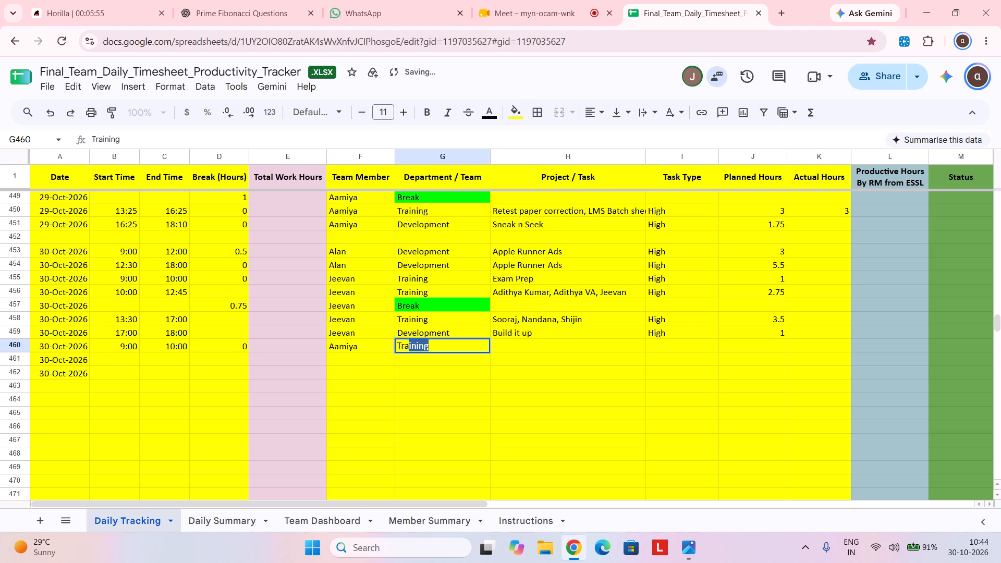
{"action": "key", "text": "Tab"}
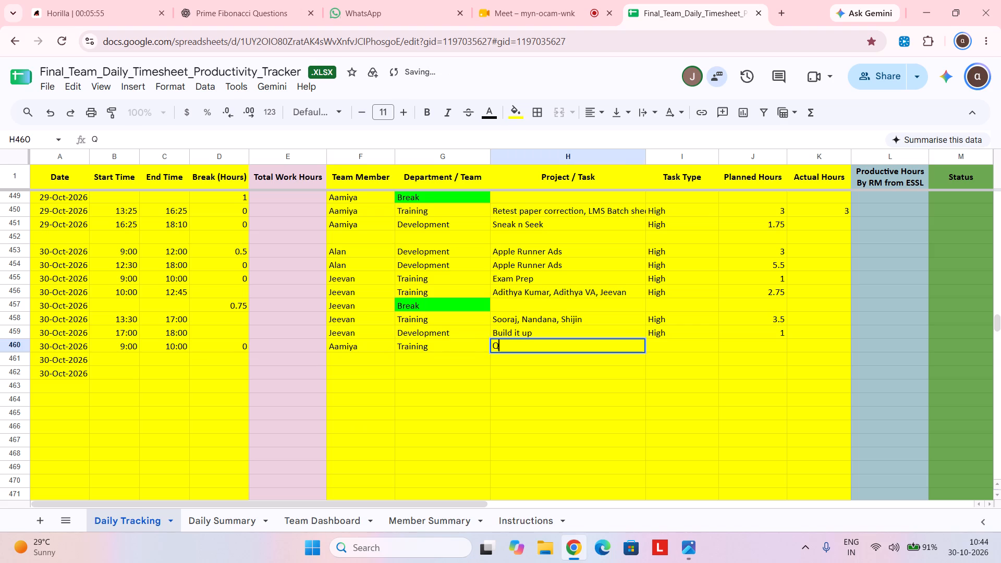
{"action": "type", "text": "uestion"}
{"action": "key", "text": "space"}
{"action": "type", "text": "paper preparation"}
{"action": "key", "text": "space"}
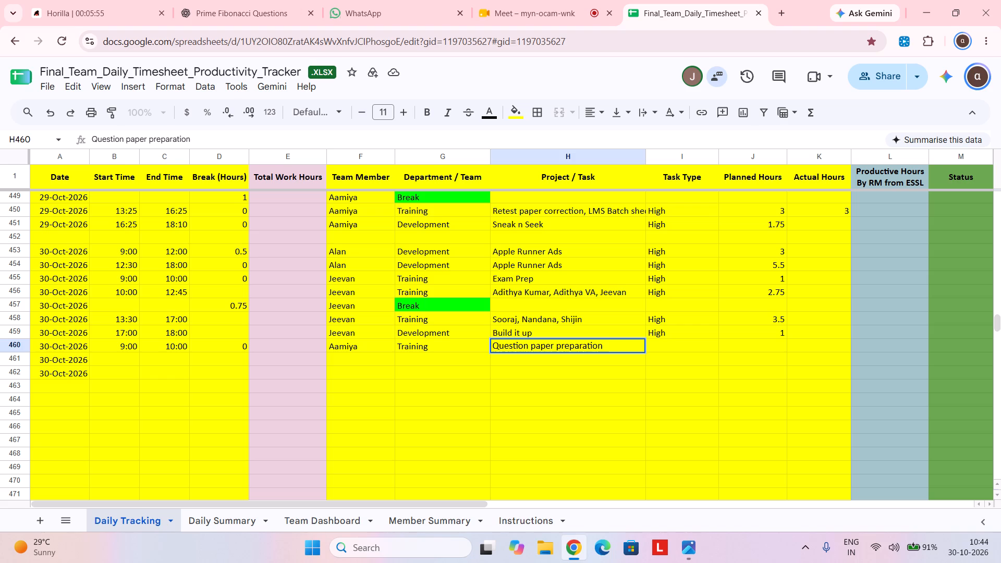
{"action": "key", "text": "BackSpace"}
{"action": "type", "text": ", printing"}
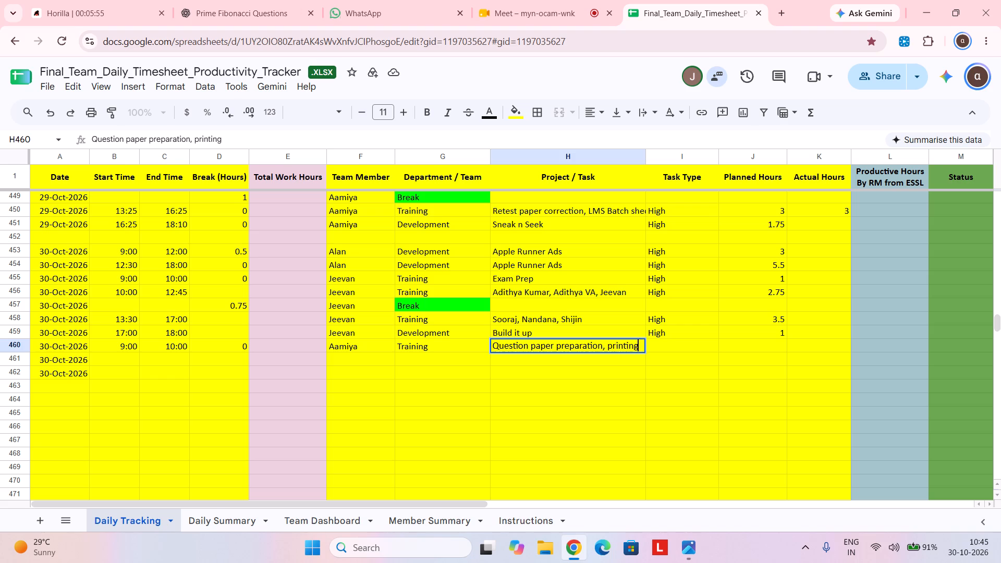
{"action": "left_click", "coordinate": [532, 385]}
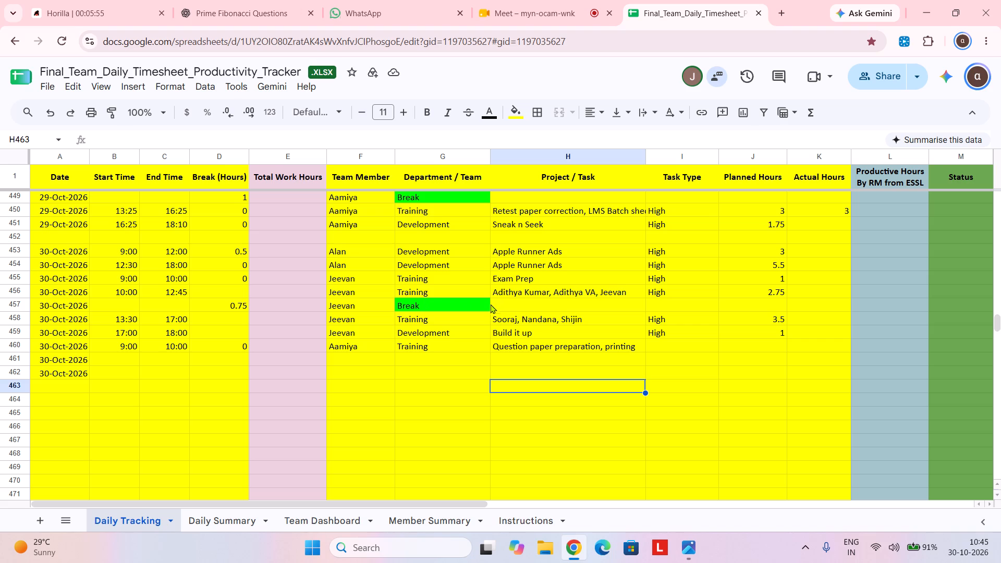
Set the end time in row 460 to 9:30.
{"action": "left_click", "coordinate": [186, 345]}
{"action": "type", "text": "9:"}
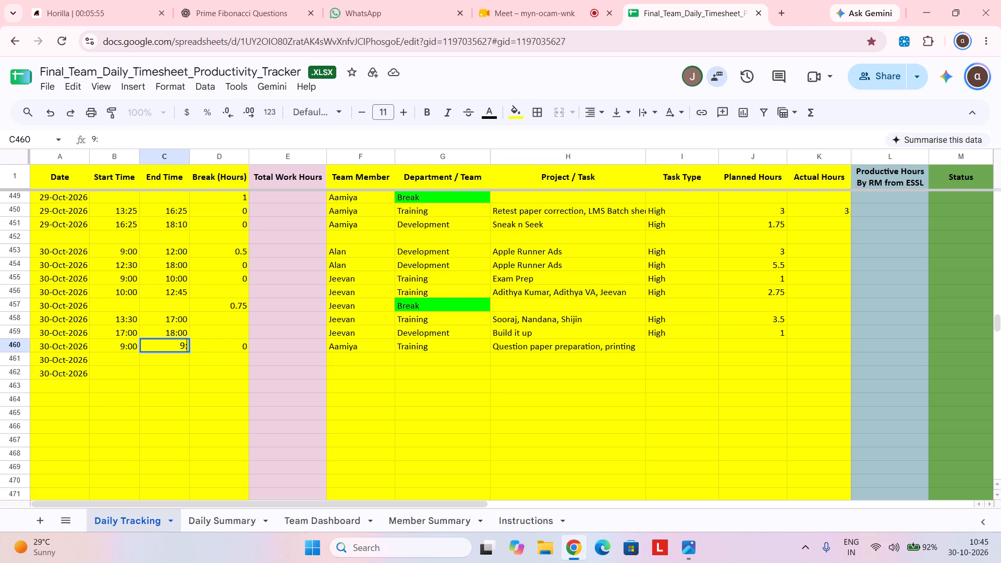
{"action": "type", "text": "30"}
{"action": "left_click", "coordinate": [208, 375]}
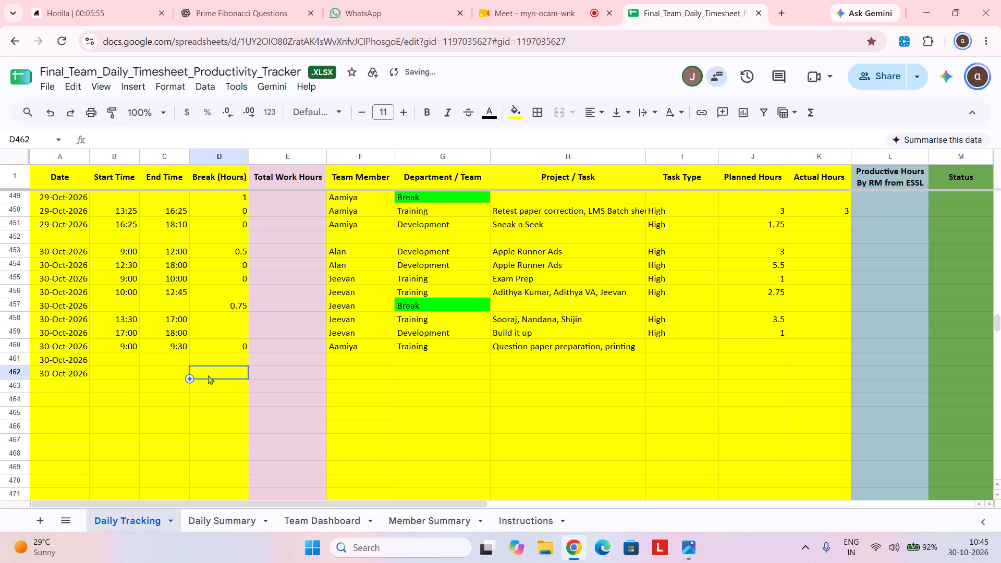
Enter start time 9:30 and end time 12:30 in row 461.
{"action": "left_click", "coordinate": [120, 354]}
{"action": "type", "text": "9:30"}
{"action": "key", "text": "Right"}
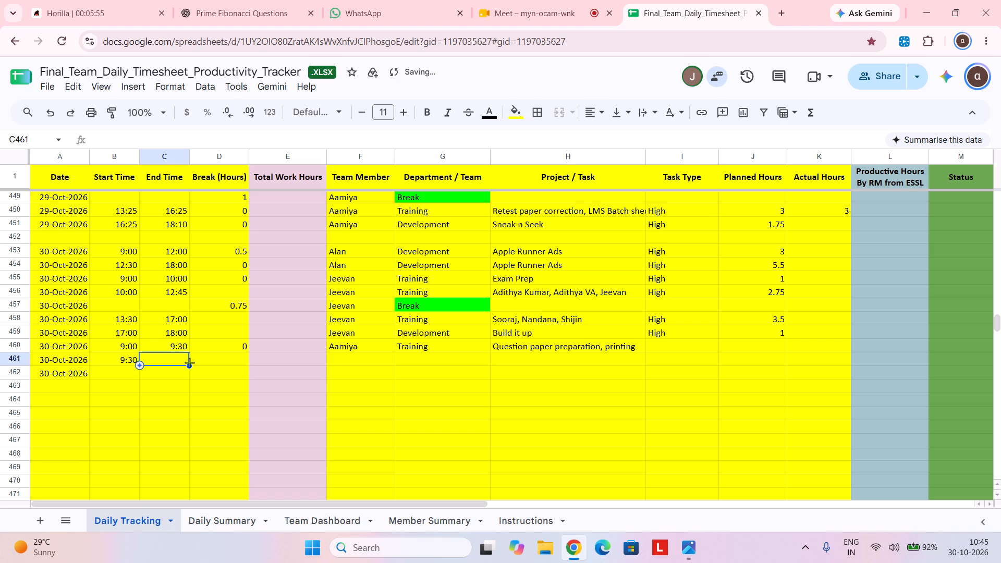
{"action": "scroll", "coordinate": [235, 358], "scroll_direction": "up", "scroll_amount": 1}
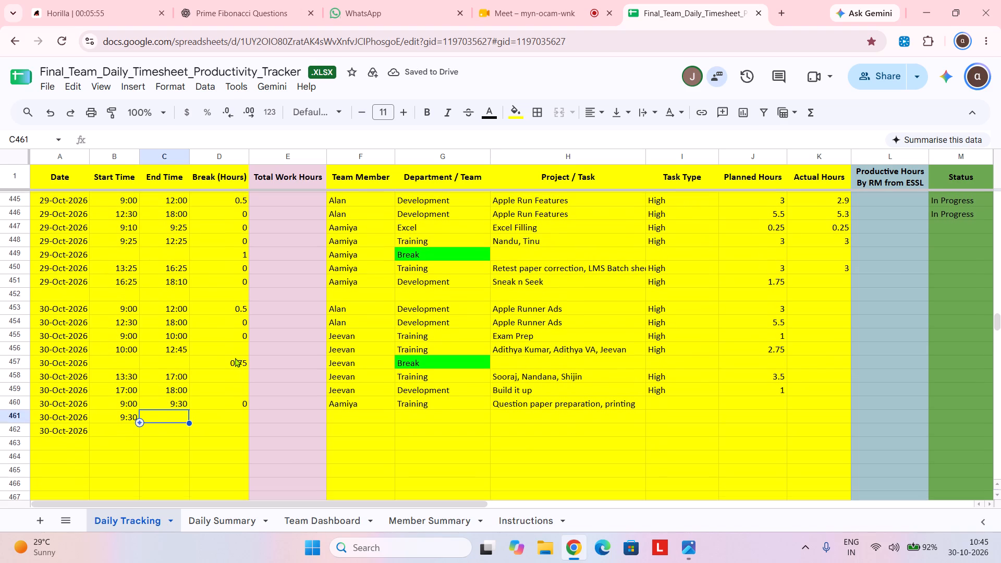
{"action": "scroll", "coordinate": [235, 358], "scroll_direction": "up", "scroll_amount": 1}
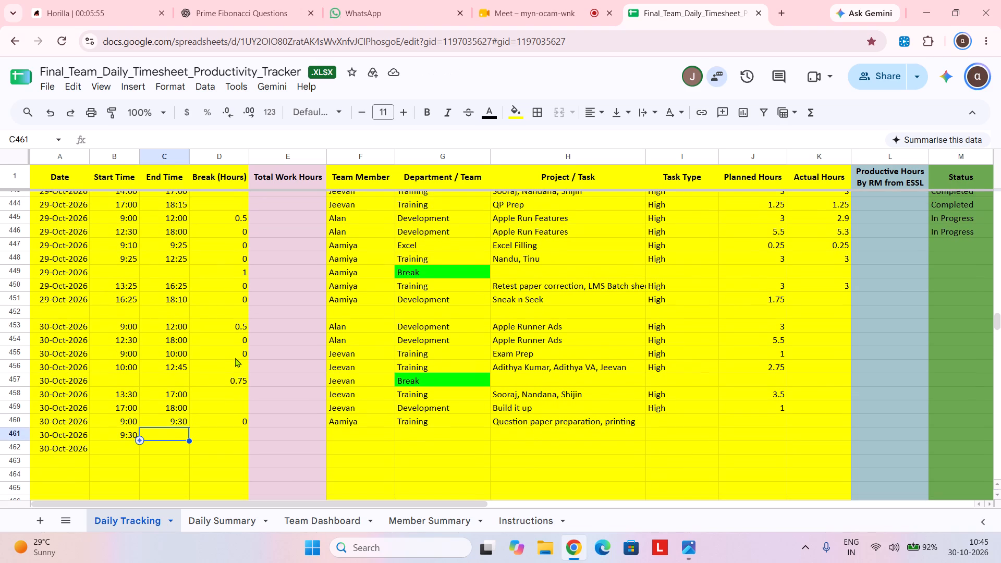
{"action": "scroll", "coordinate": [235, 358], "scroll_direction": "up", "scroll_amount": 1}
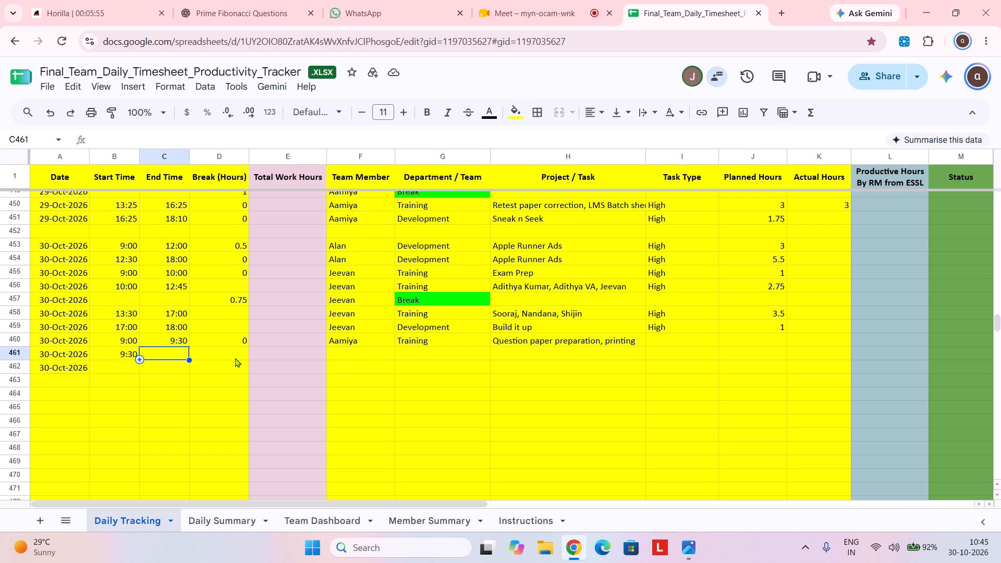
{"action": "type", "text": "12:3"}
{"action": "key", "text": "0"}
{"action": "key", "text": "Right"}
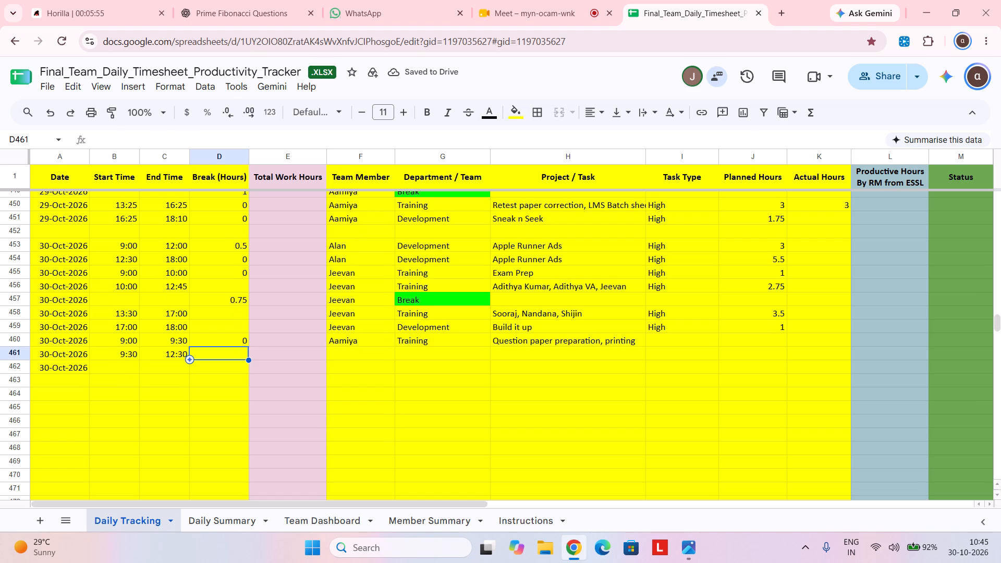
Fill row 461 with break 0, team member Aamiya and department Training.
{"action": "key", "text": "0"}
{"action": "key", "text": "Right"}
{"action": "key", "text": "Right"}
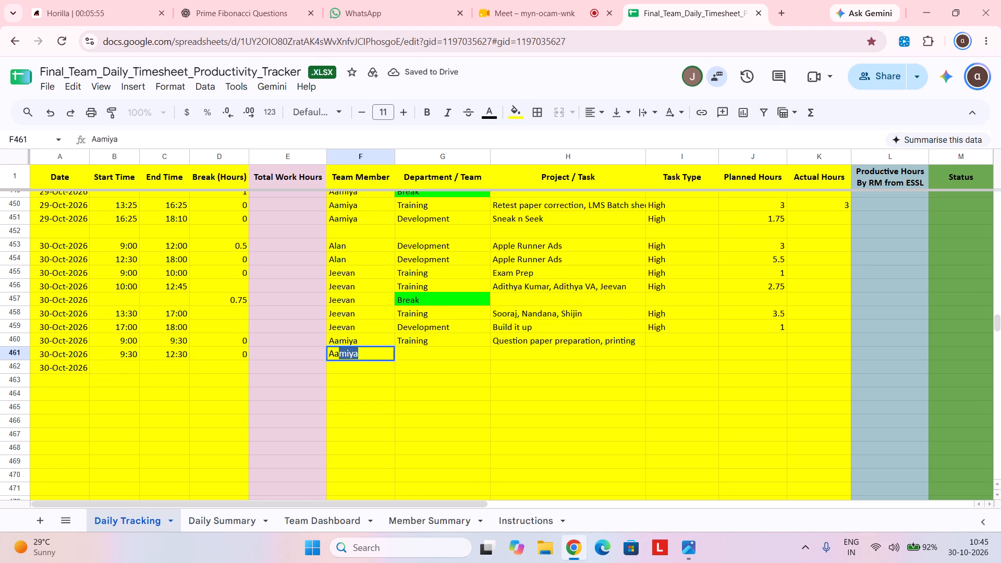
{"action": "key", "text": "Tab"}
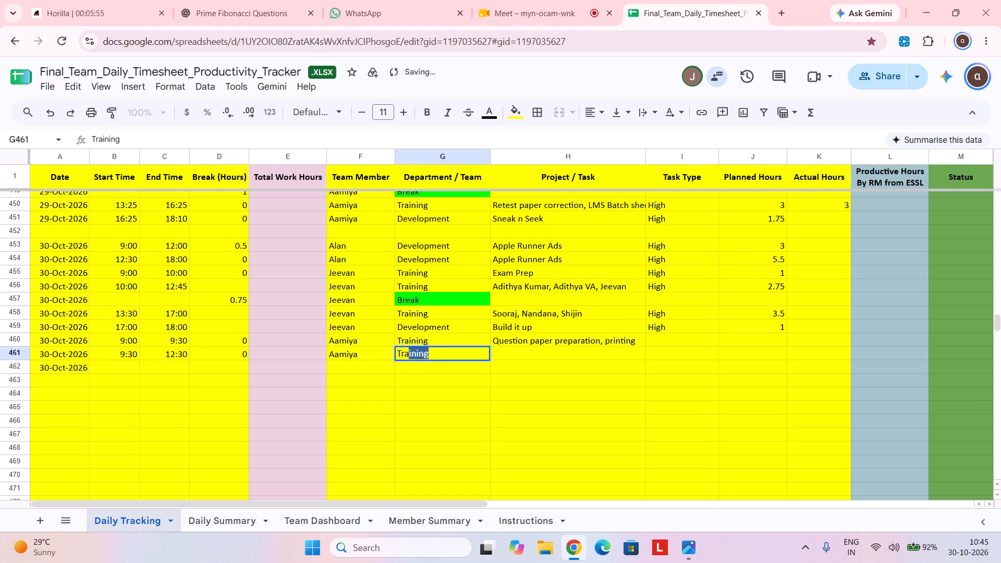
{"action": "key", "text": "Tab"}
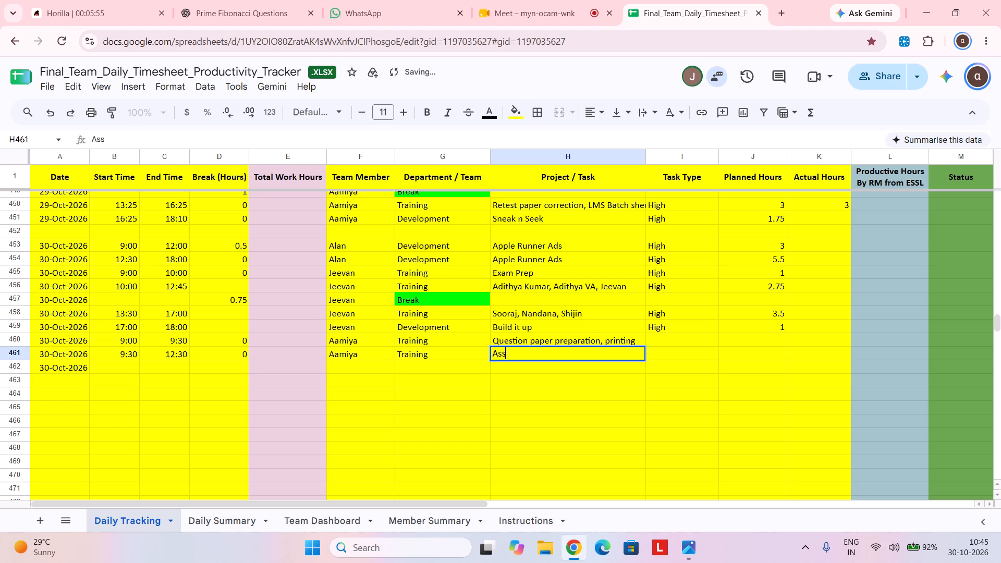
Enter "Assessment for Nandu, Tinu, Shahid, Savad" as the project/task in row 461.
{"action": "type", "text": "sment for"}
{"action": "key", "text": "space"}
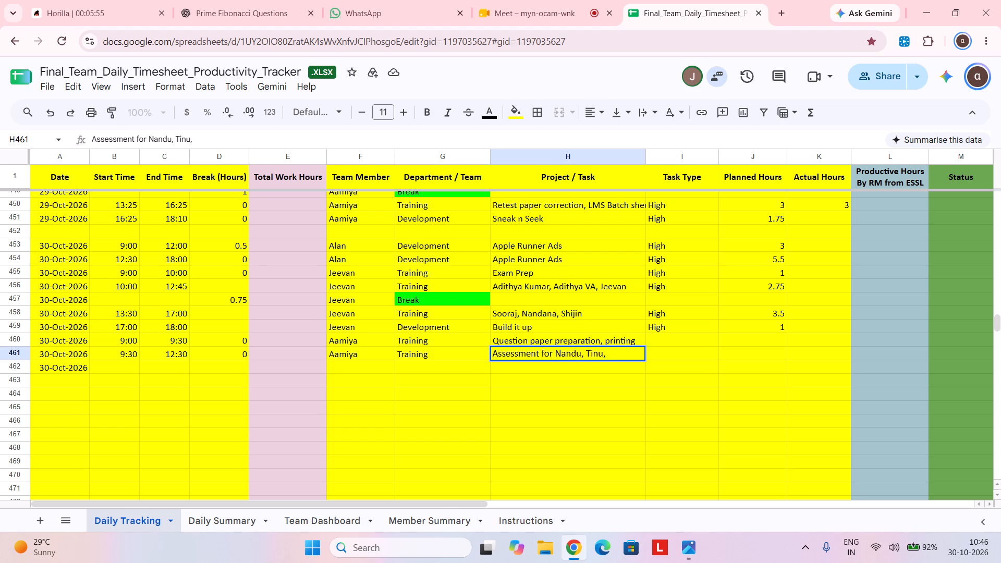
{"action": "type", "text": "hahid"}
{"action": "type", "text": ","}
{"action": "key", "text": "space"}
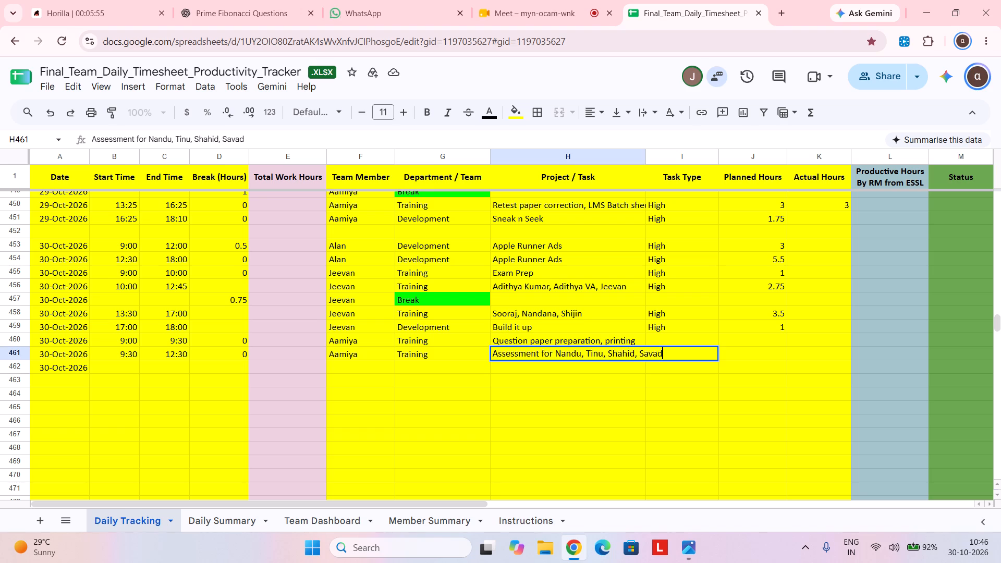
{"action": "left_click", "coordinate": [535, 423]}
Set the task type in row 461 to High and the planned hours to 3.
{"action": "left_click", "coordinate": [670, 357]}
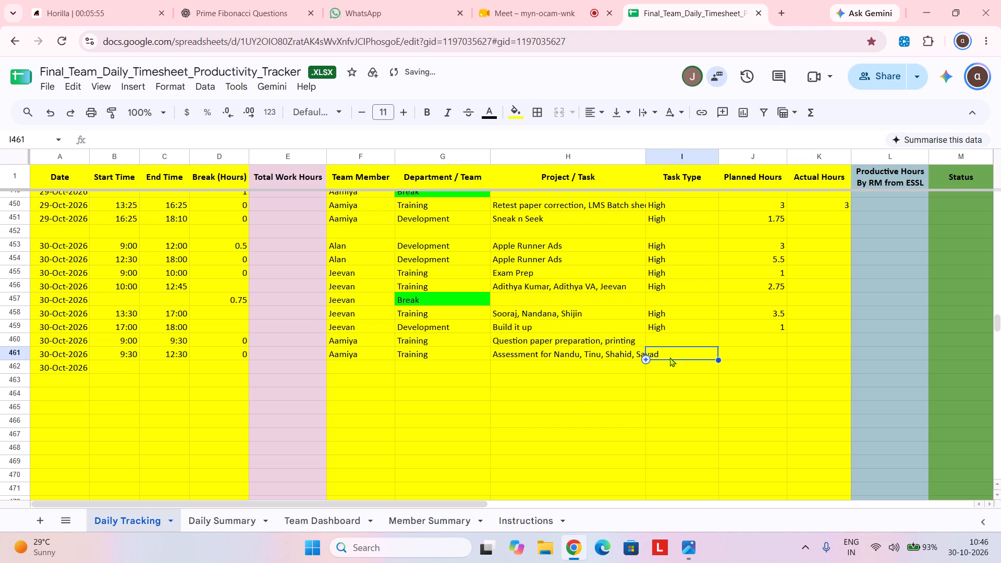
{"action": "key", "text": "Right"}
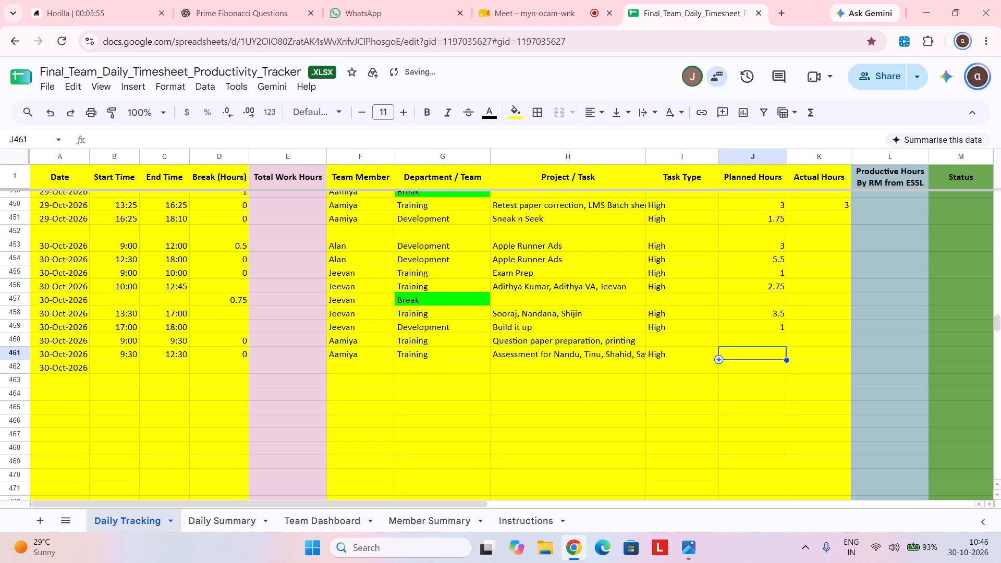
{"action": "key", "text": "3"}
{"action": "key", "text": "Down"}
{"action": "key", "text": "Left"}
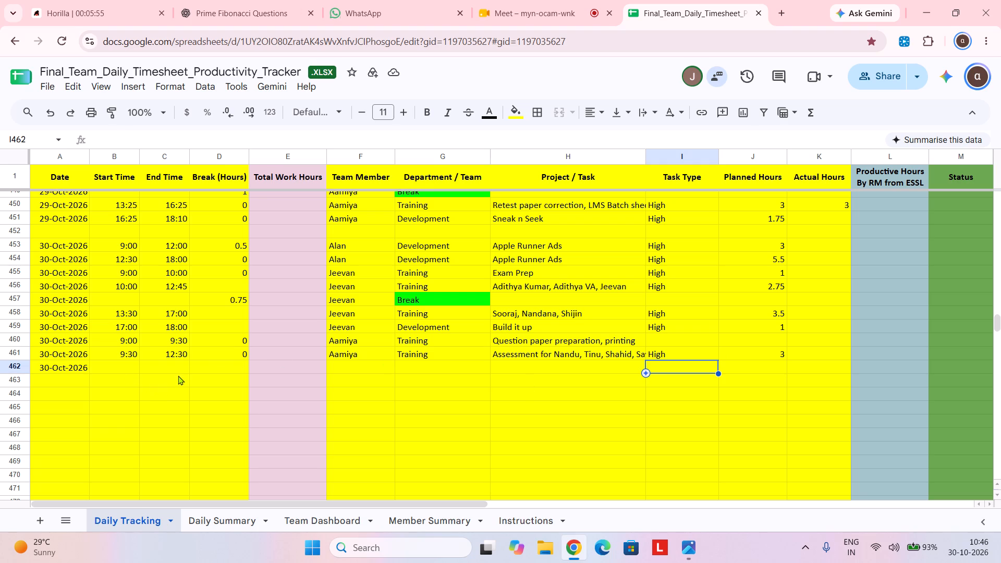
Fill row 462 as a break entry with 1 break hour, team member Aamiya and department Break.
{"action": "left_click", "coordinate": [231, 360]}
{"action": "left_click", "coordinate": [227, 364]}
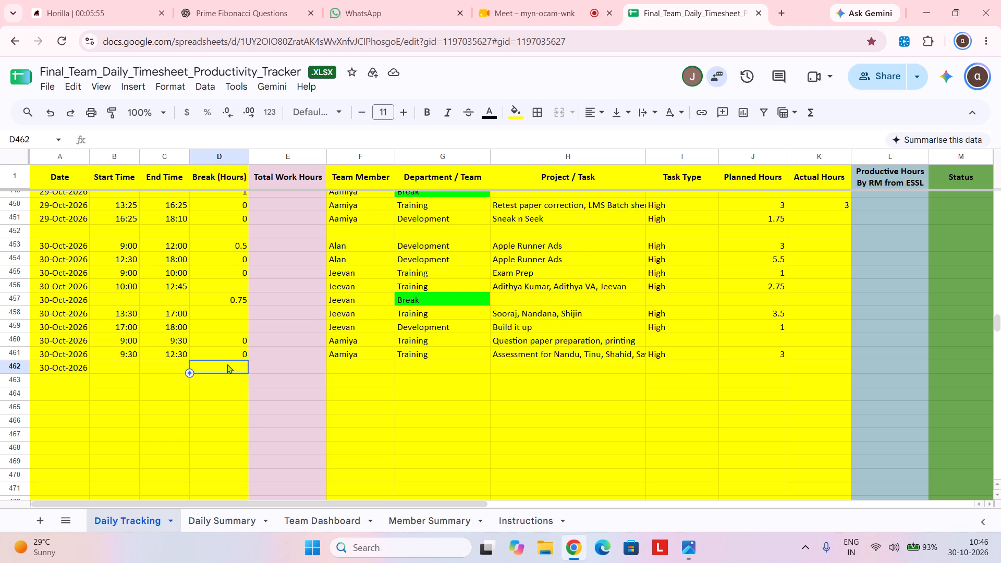
{"action": "key", "text": "1"}
{"action": "key", "text": "Right"}
{"action": "key", "text": "Right"}
{"action": "key", "text": "Right"}
{"action": "key", "text": "Left"}
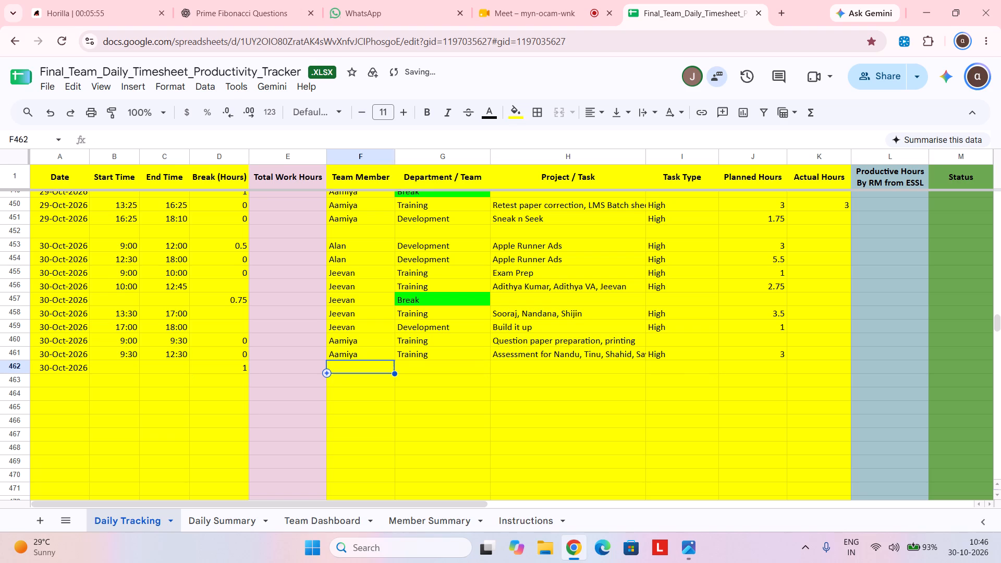
{"action": "key", "text": "Tab"}
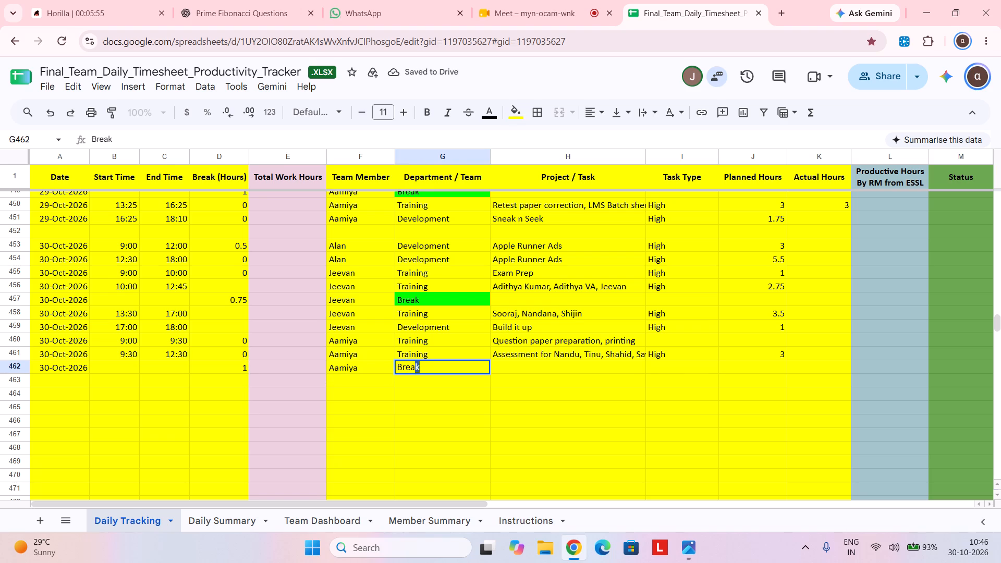
{"action": "key", "text": "Tab"}
Fill the Break department cell in row 462 with green, matching the other break entries.
{"action": "left_click", "coordinate": [416, 364]}
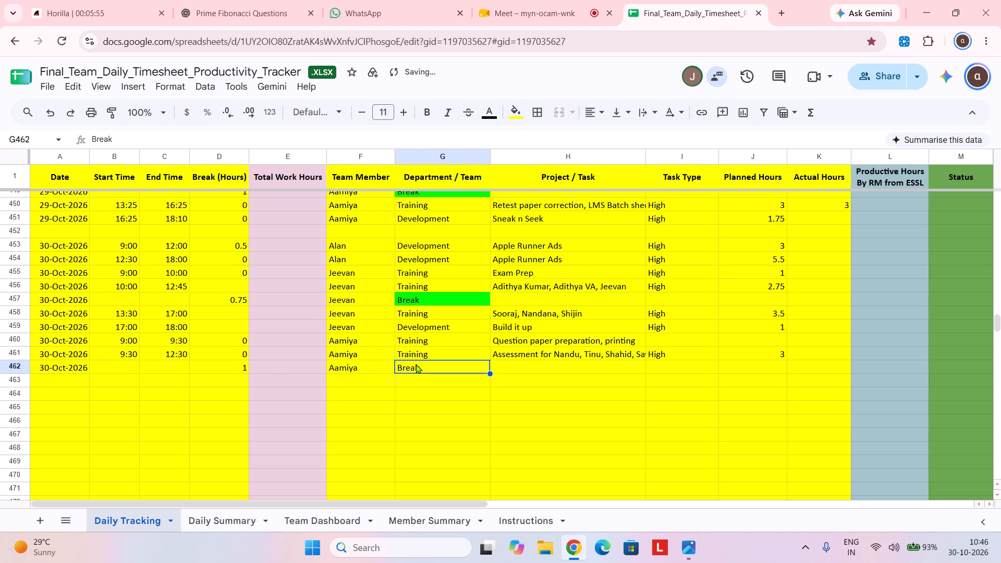
{"action": "left_click", "coordinate": [515, 111]}
{"action": "left_click", "coordinate": [575, 173]}
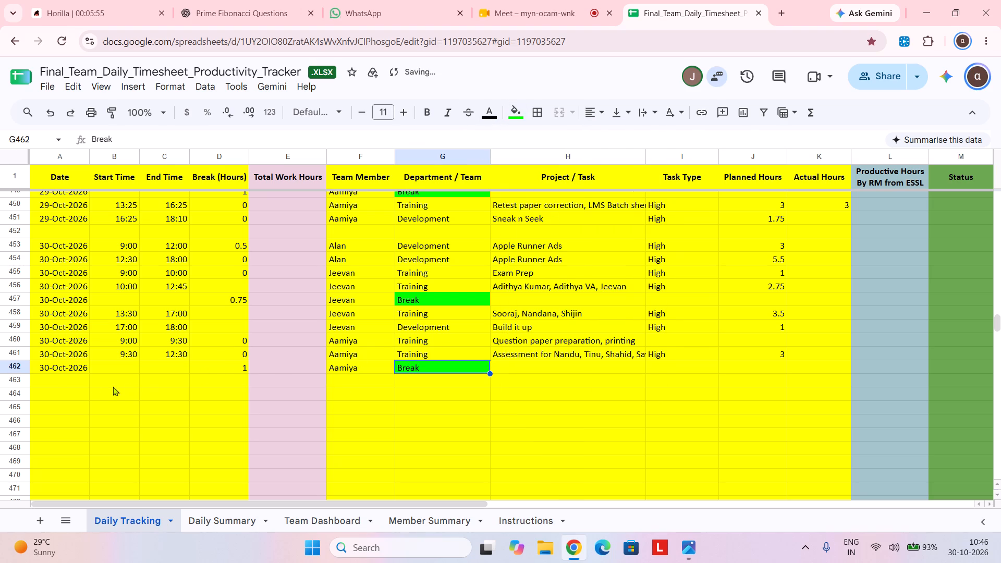
Copy the 30-Oct-2026 date from rows 461 and 462 into rows 463 and 464.
{"action": "left_click_drag", "start_coordinate": [58, 353], "coordinate": [60, 362]}
{"action": "key", "text": "ctrl+c"}
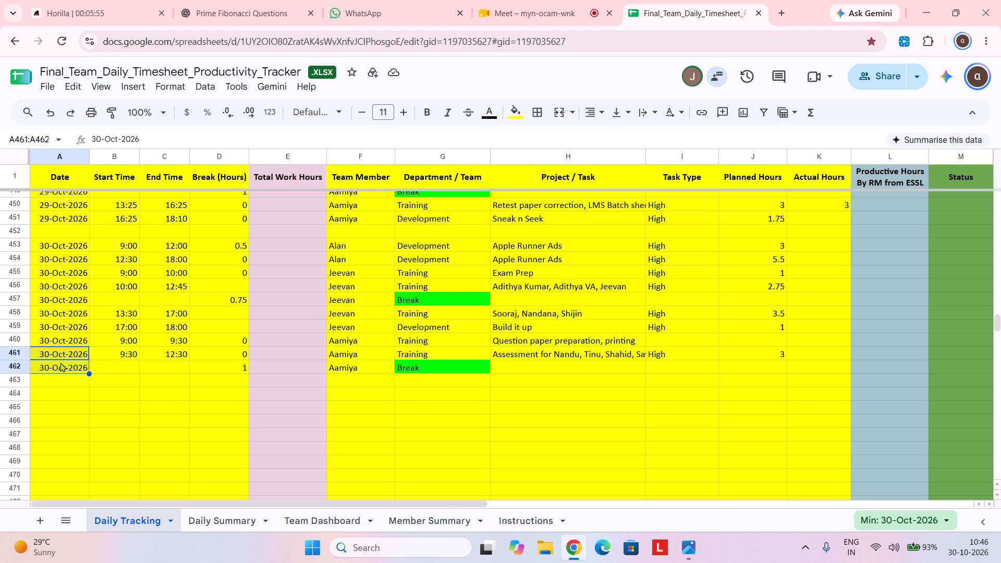
{"action": "left_click", "coordinate": [61, 378]}
{"action": "key", "text": "ctrl+v"}
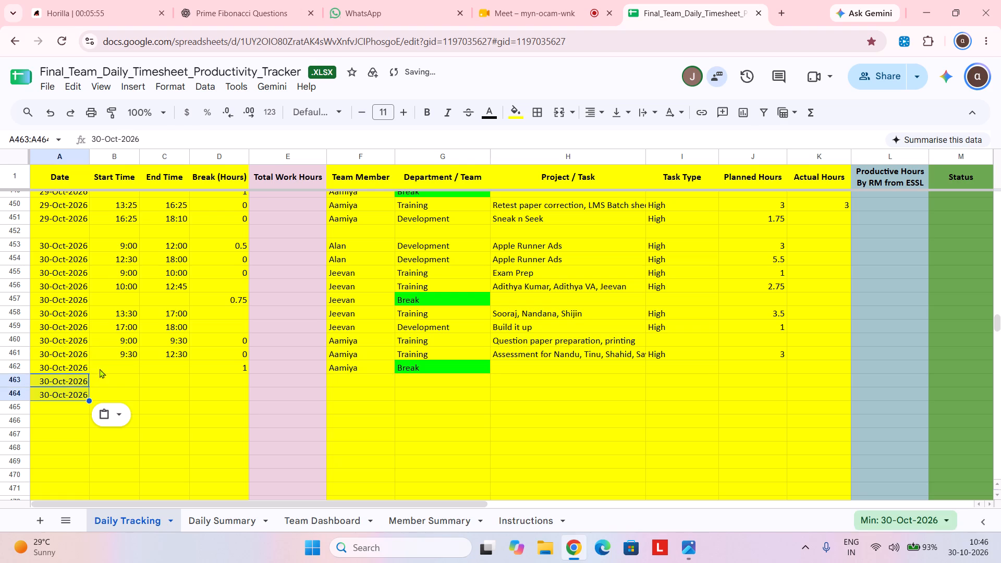
Fill row 463 with start time 13:30, end time 16:30, break 0, team member Aamiya and department Training.
{"action": "left_click", "coordinate": [121, 386]}
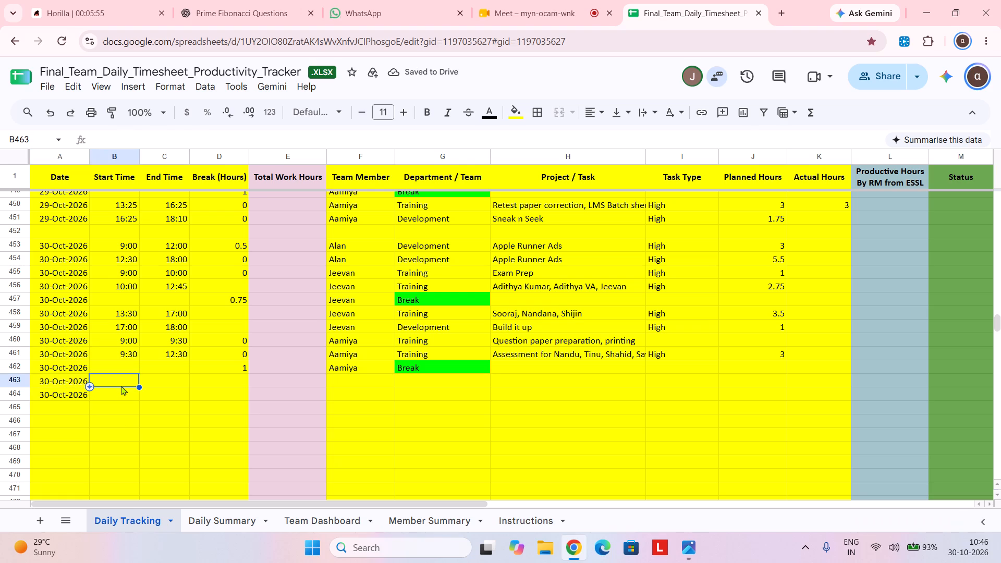
{"action": "type", "text": "13:30"}
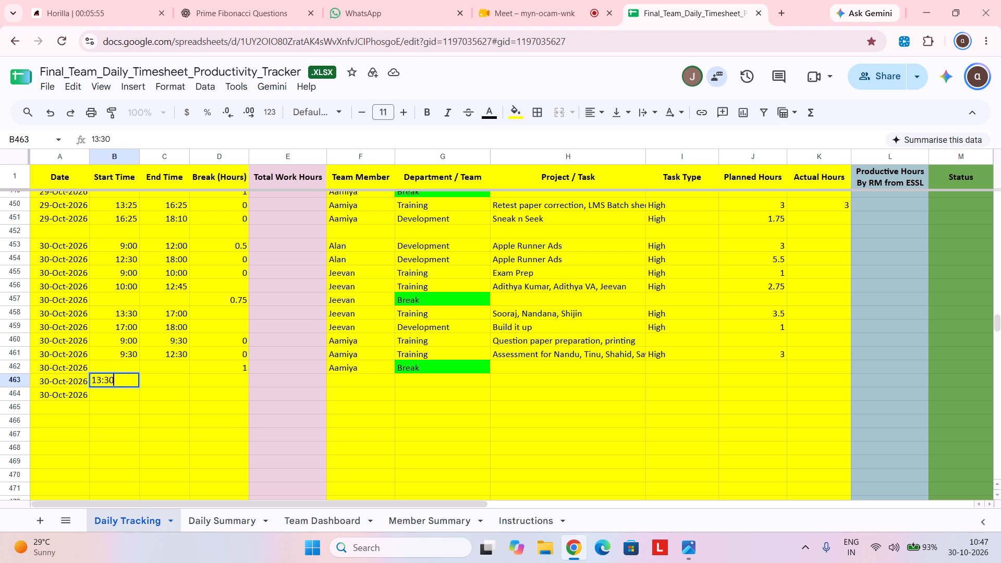
{"action": "key", "text": "Right"}
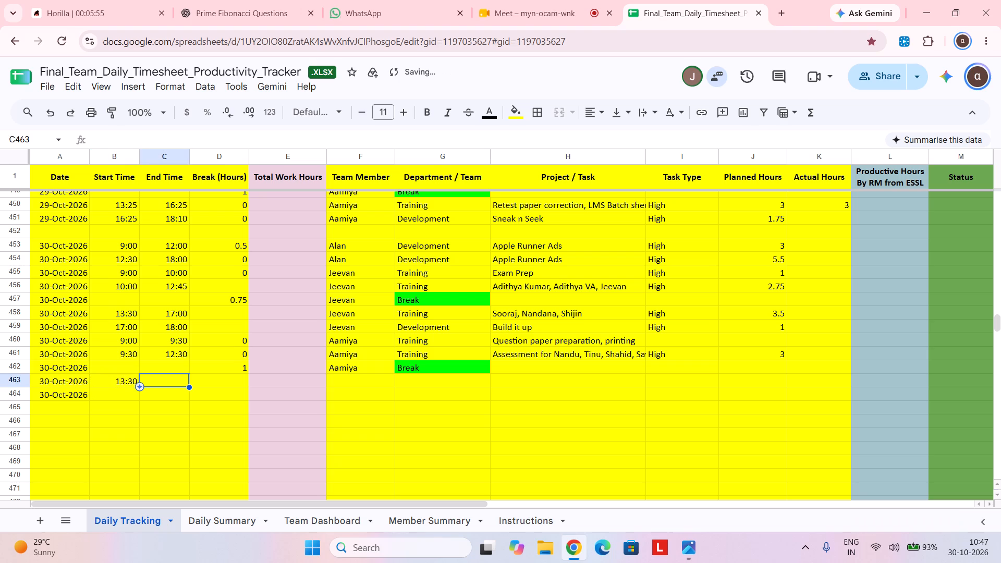
{"action": "type", "text": "16"}
{"action": "type", "text": ":30"}
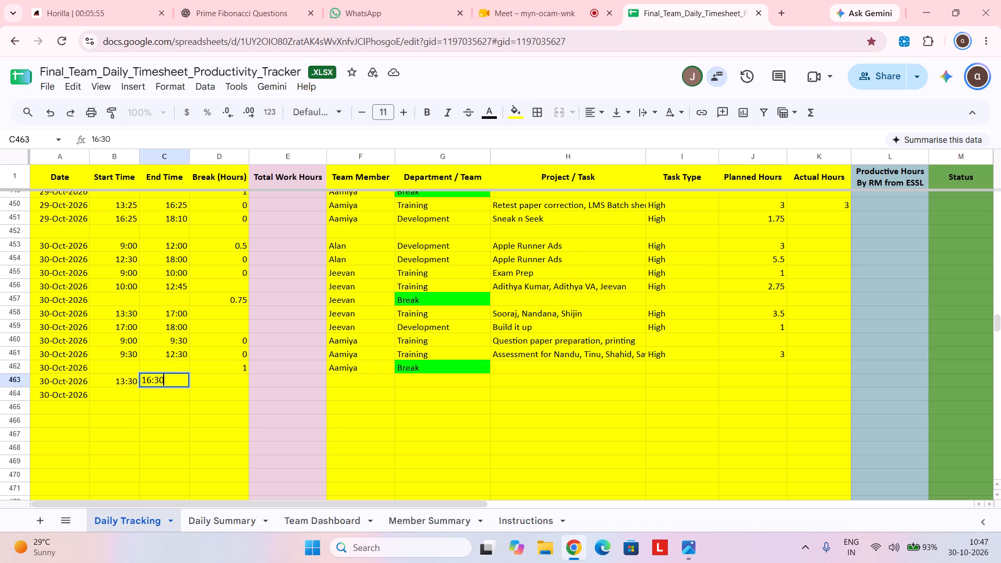
{"action": "key", "text": "Right"}
{"action": "key", "text": "0"}
{"action": "key", "text": "Right"}
{"action": "key", "text": "Right"}
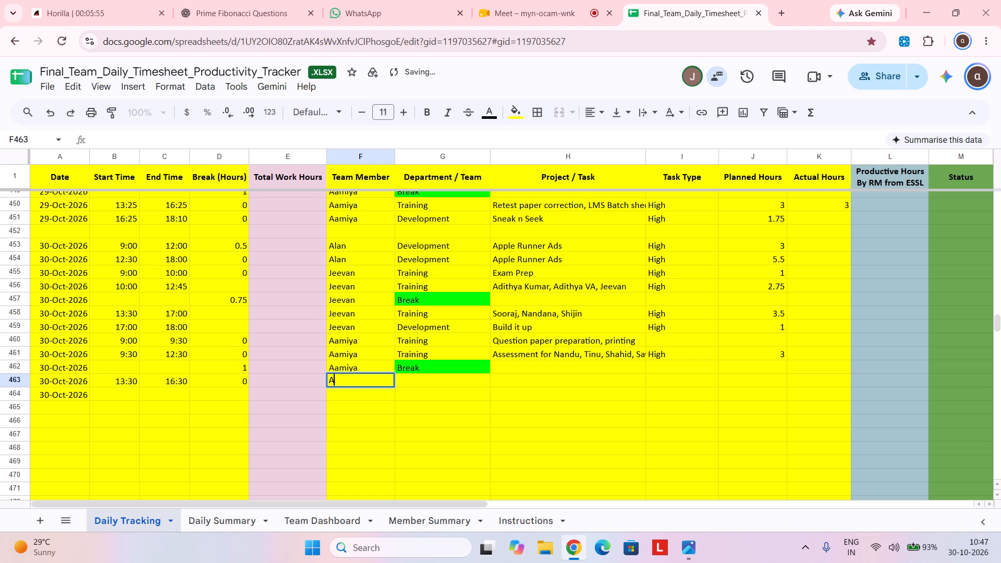
{"action": "key", "text": "Tab"}
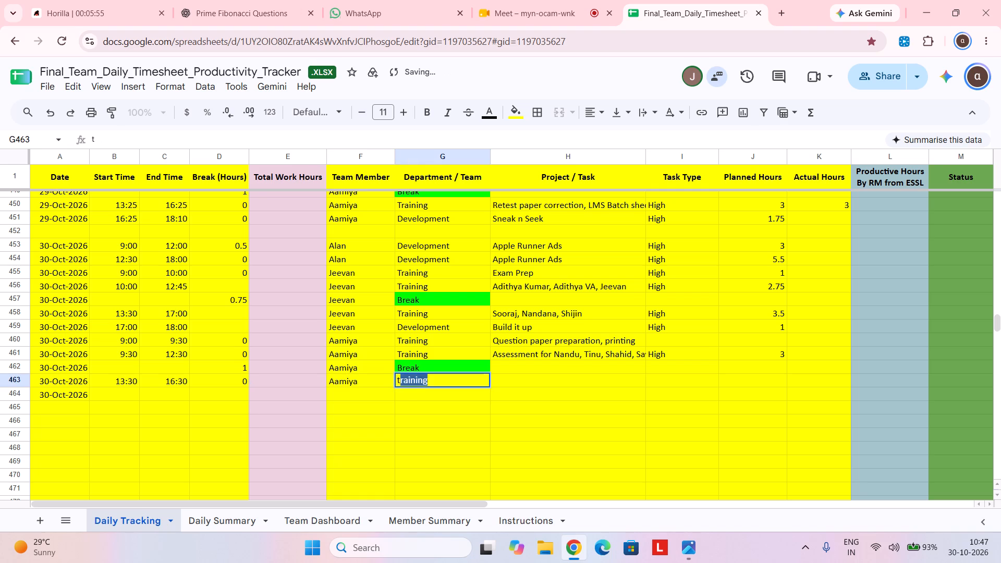
{"action": "key", "text": "Tab"}
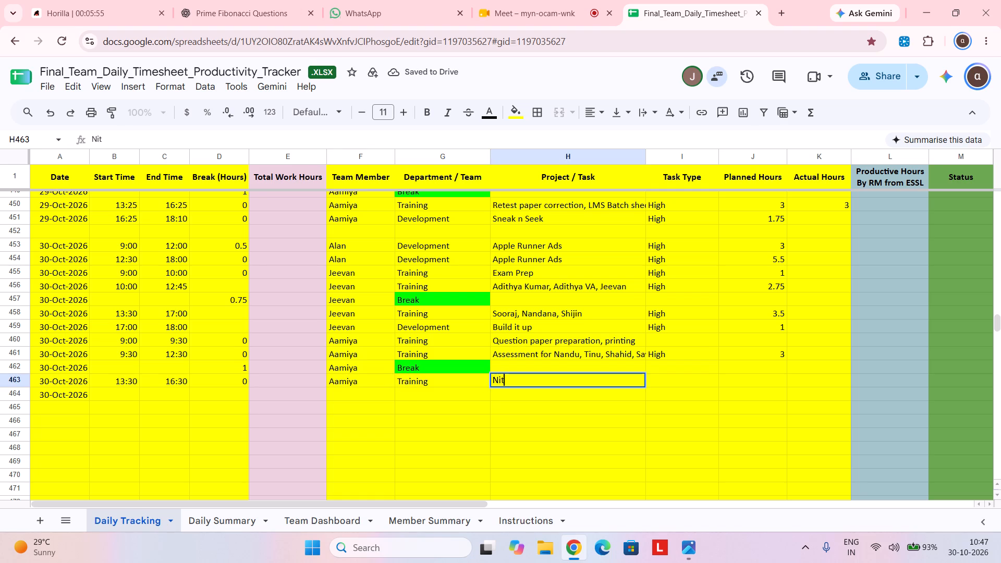
Enter Nitheesh as the project/task in row 463, with task type High and 3 planned hours.
{"action": "key", "text": "Right"}
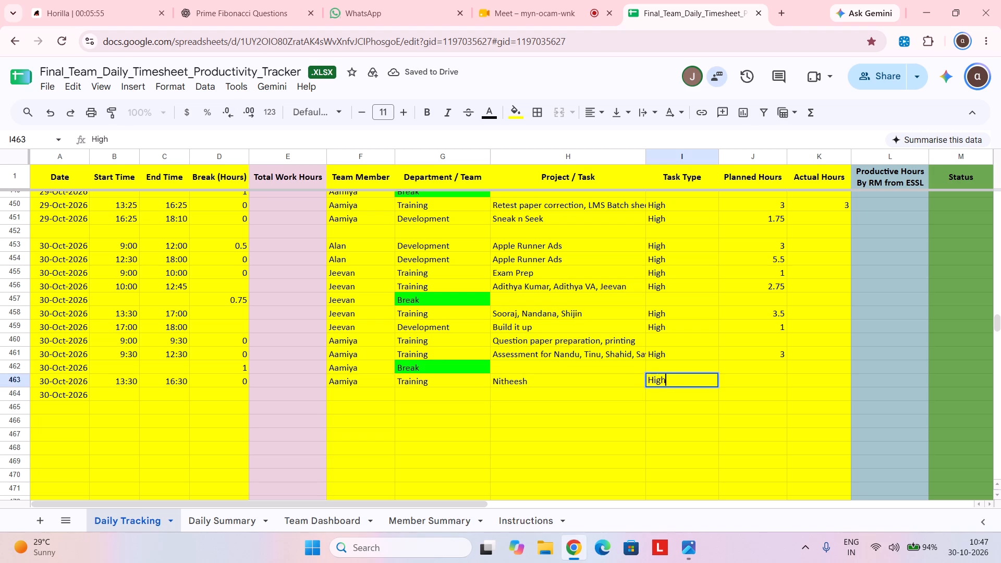
{"action": "key", "text": "Right"}
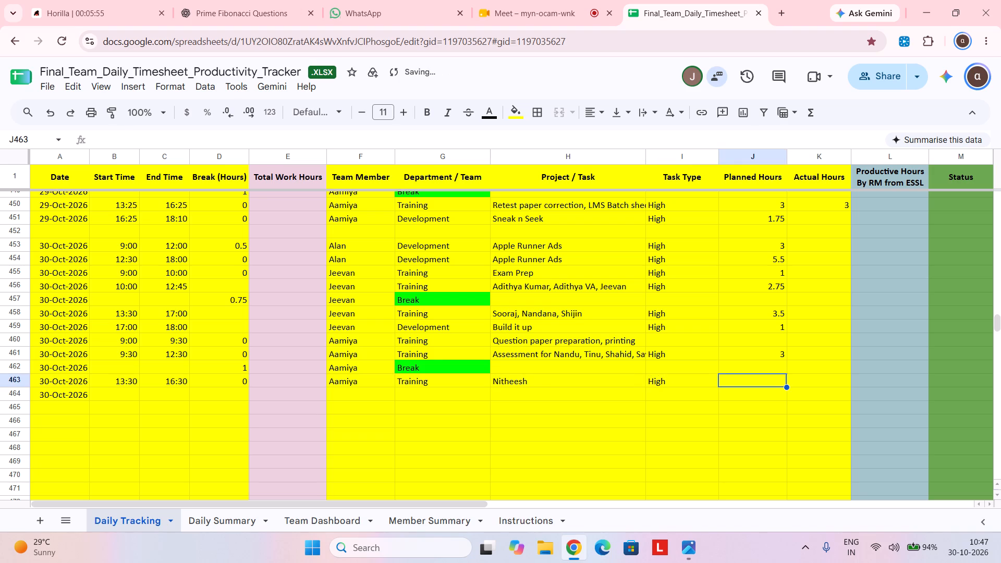
{"action": "key", "text": "3"}
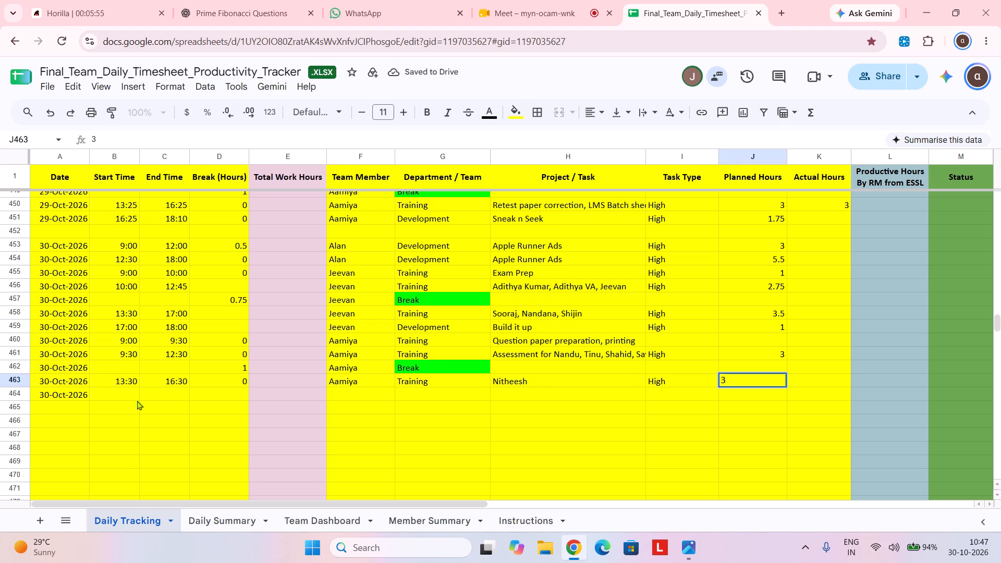
Fill row 464 with start time 16:30, end time 18:00, break 0, team member Aamiya and department Development.
{"action": "left_click", "coordinate": [126, 399]}
{"action": "type", "text": "16:30"}
{"action": "key", "text": "Right"}
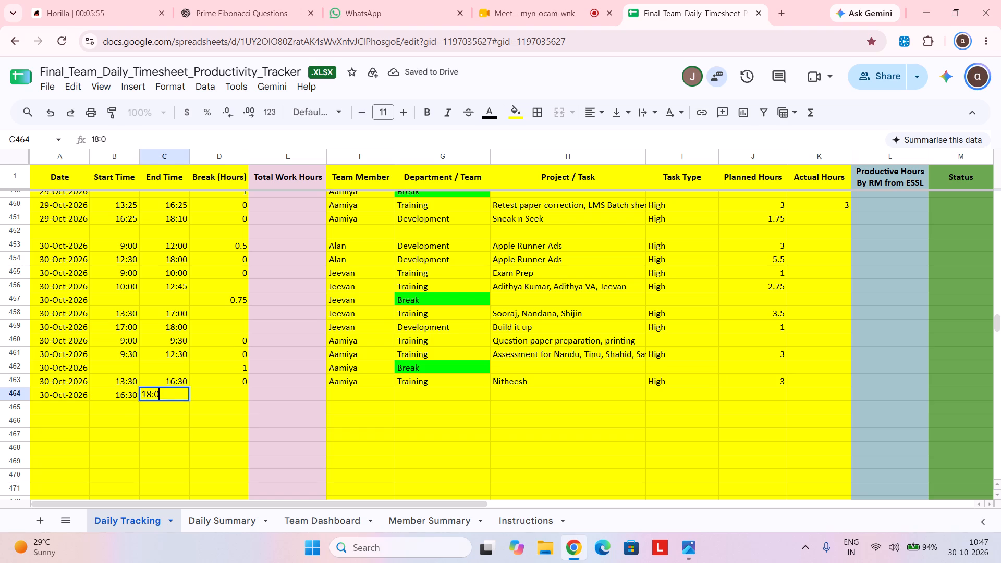
{"action": "key", "text": "Right"}
{"action": "key", "text": "Right"}
{"action": "key", "text": "Left"}
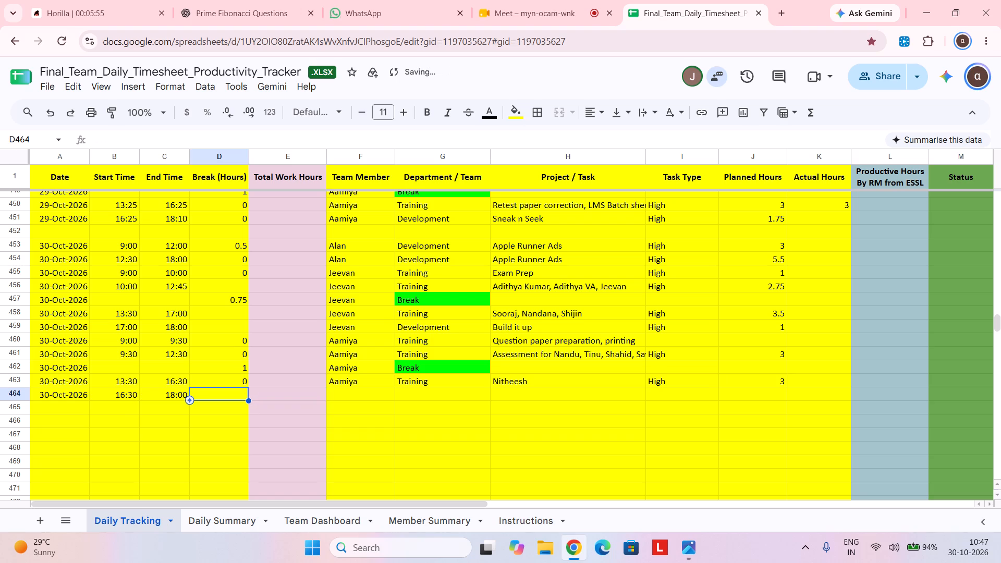
{"action": "key", "text": "0"}
{"action": "key", "text": "Right"}
{"action": "key", "text": "Right"}
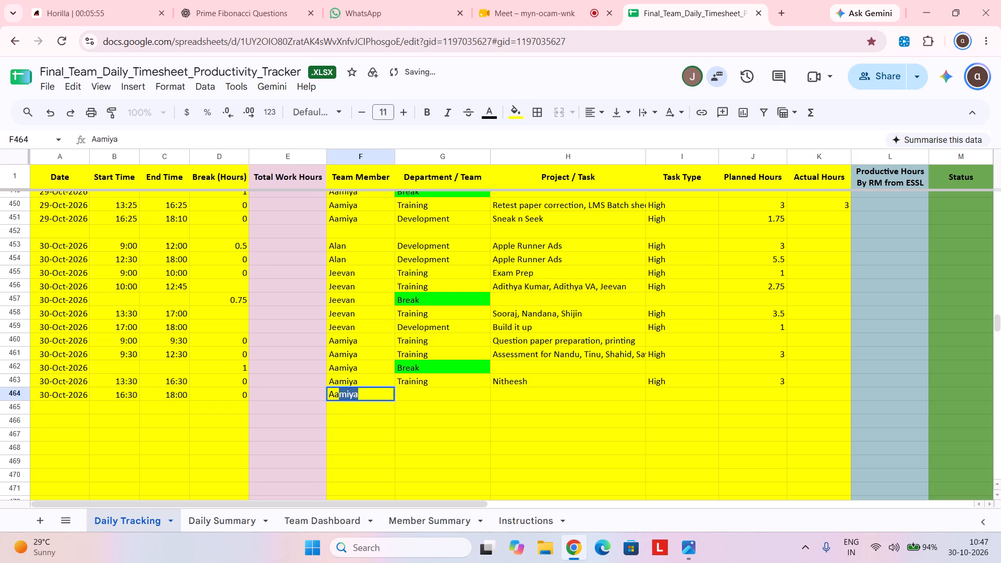
{"action": "key", "text": "Tab"}
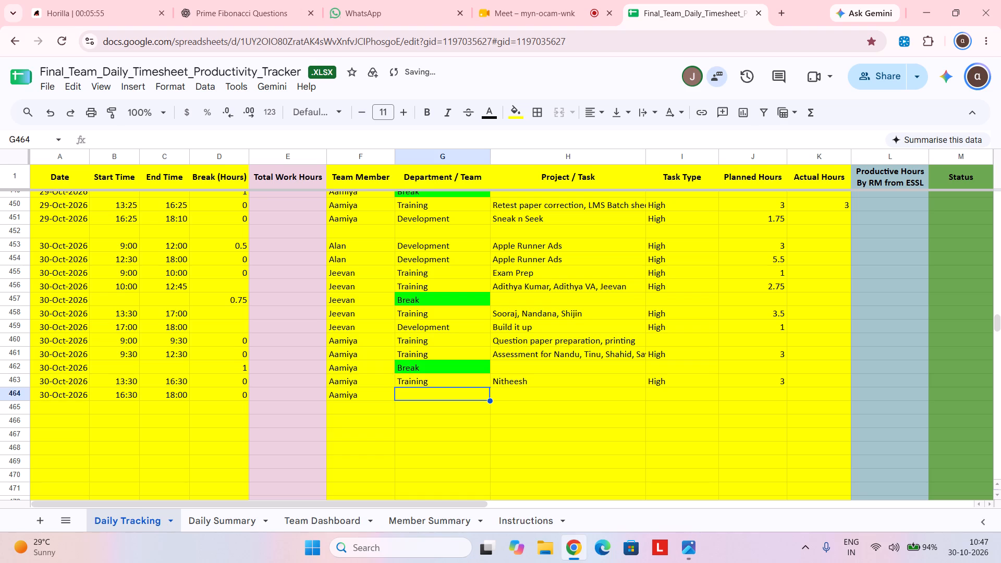
{"action": "key", "text": "Tab"}
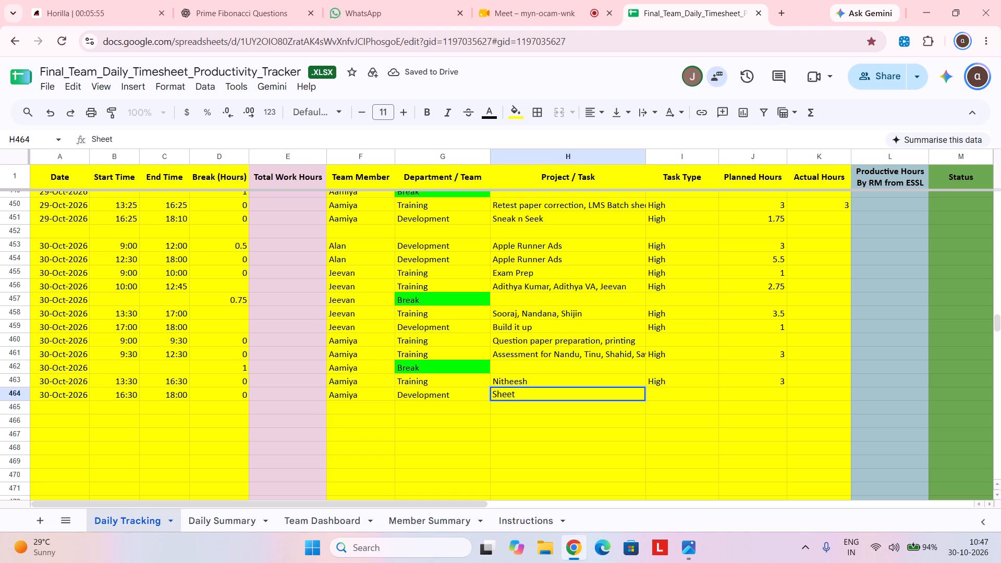
Enter "Preparation of Sheet for this month activity & next month plan" as the project/task in row 464.
{"action": "key", "text": "BackSpace"}
{"action": "key", "text": "BackSpace"}
{"action": "key", "text": "BackSpace"}
{"action": "key", "text": "BackSpace"}
{"action": "key", "text": "BackSpace"}
{"action": "type", "text": "reparation od"}
{"action": "key", "text": "BackSpace"}
{"action": "type", "text": "f"}
{"action": "key", "text": "space"}
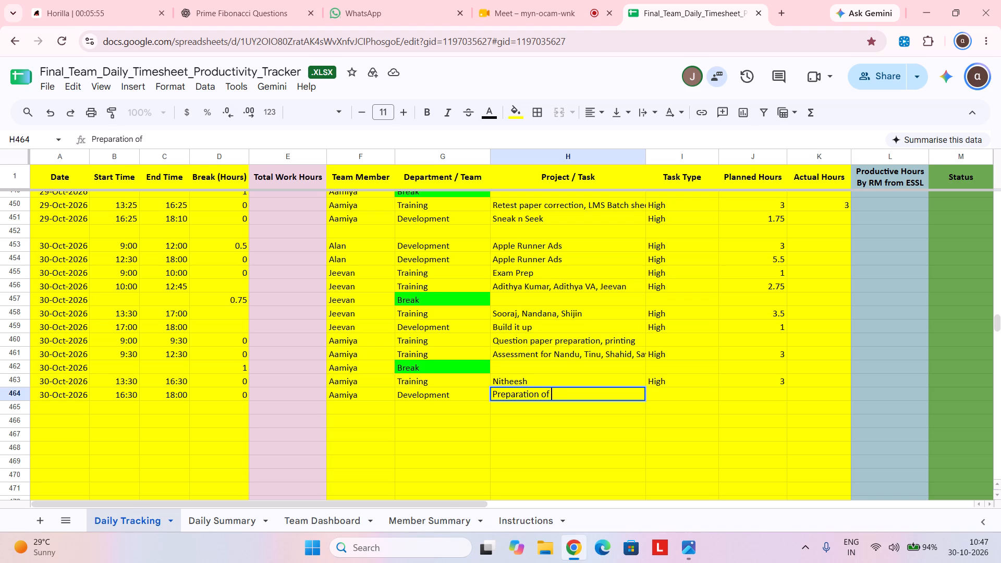
{"action": "key", "text": "s"}
{"action": "type", "text": "for"}
{"action": "key", "text": "space"}
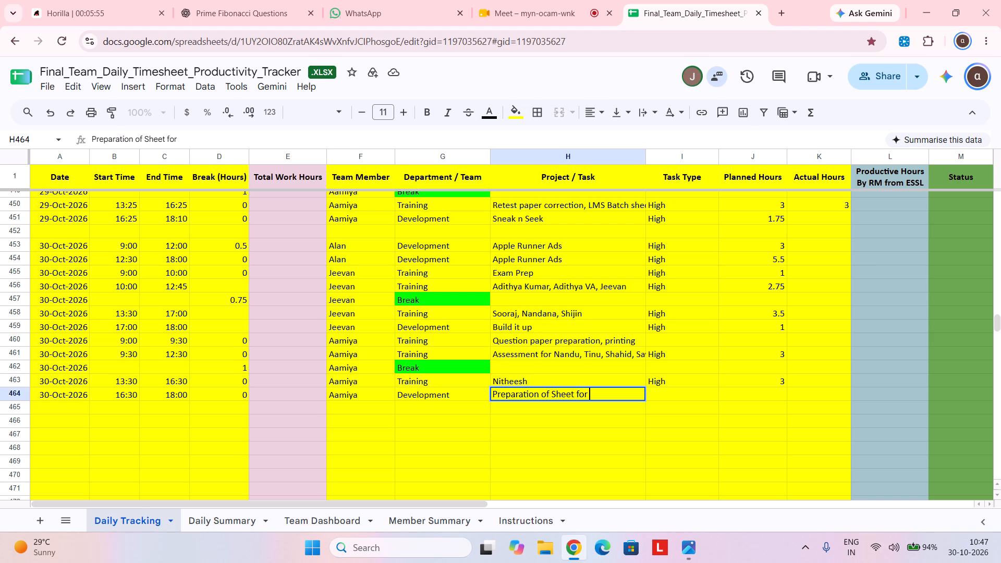
{"action": "type", "text": "this month activity"}
{"action": "key", "text": "space"}
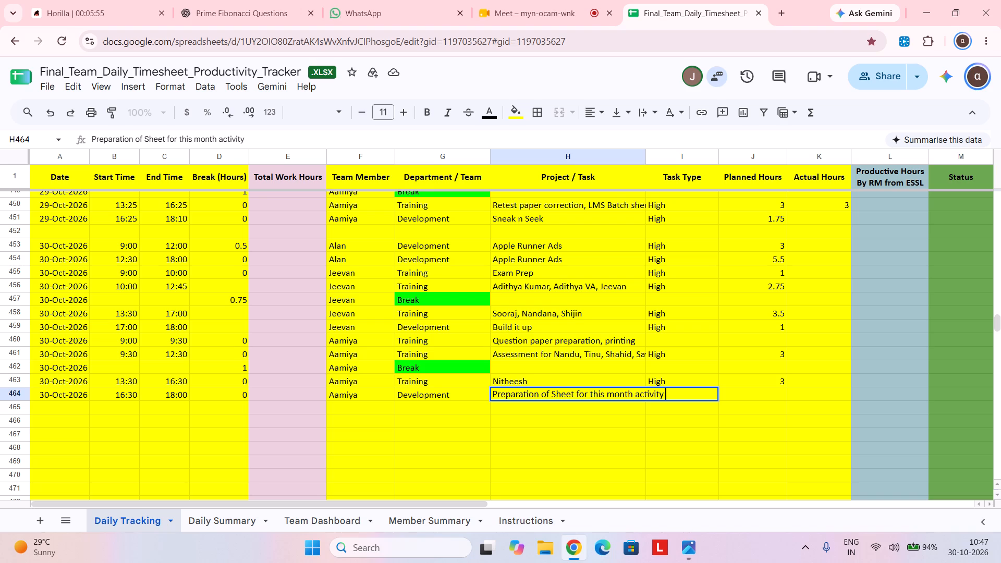
{"action": "type", "text": "& next month plam"}
{"action": "key", "text": "BackSpace"}
{"action": "key", "text": "n"}
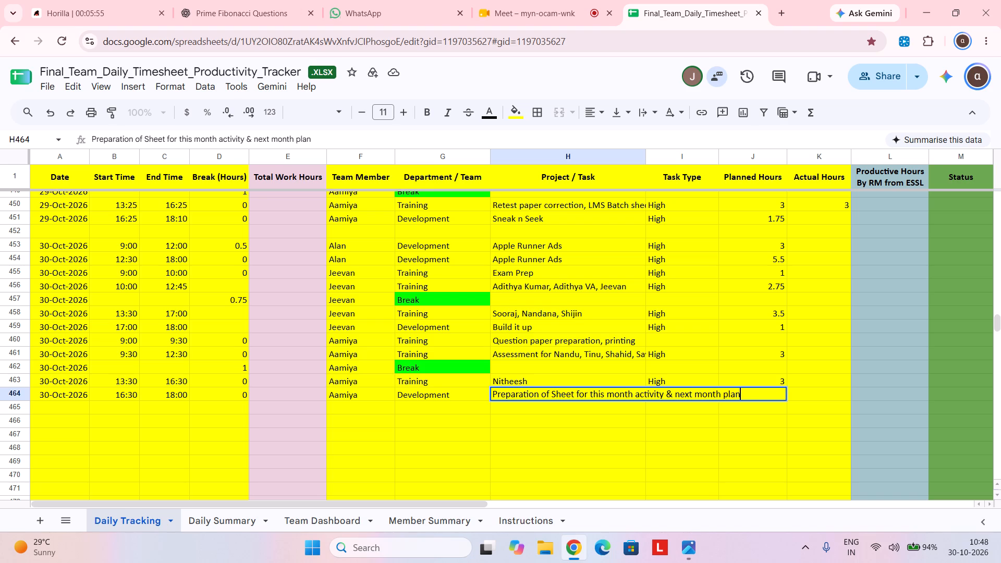
{"action": "left_click", "coordinate": [419, 481]}
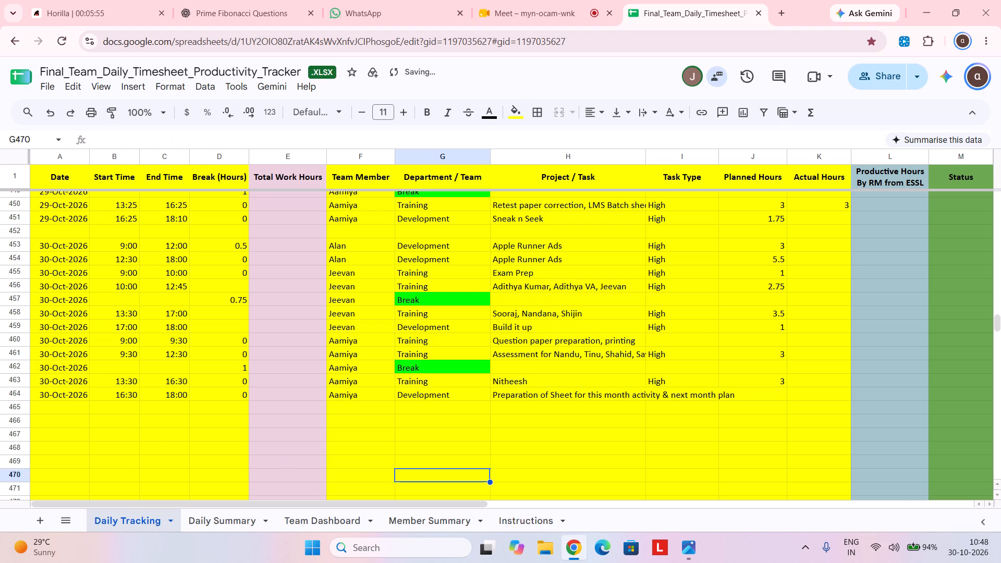
Set the task type in row 464 to High and the planned hours to 1.5.
{"action": "left_click", "coordinate": [677, 391]}
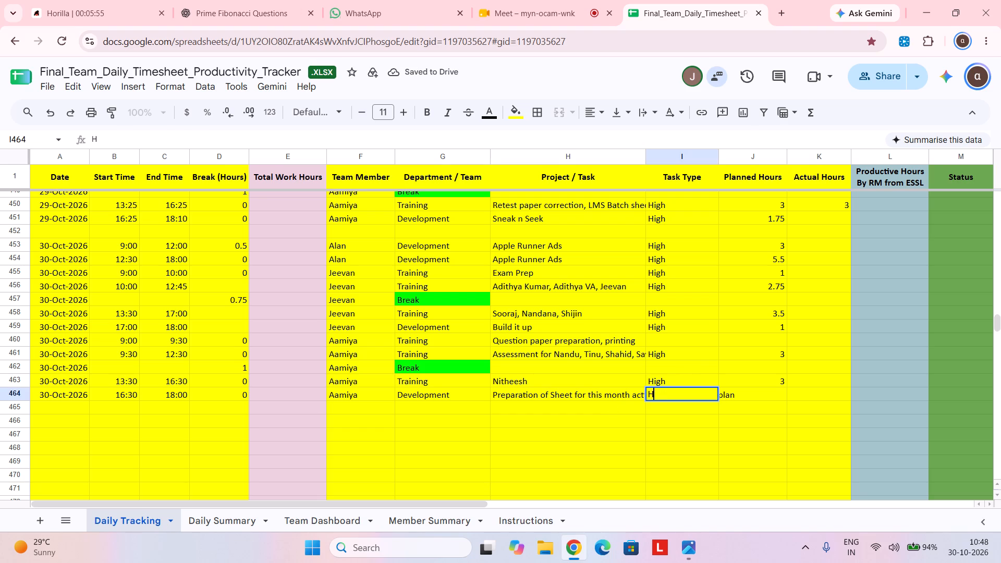
{"action": "key", "text": "Right"}
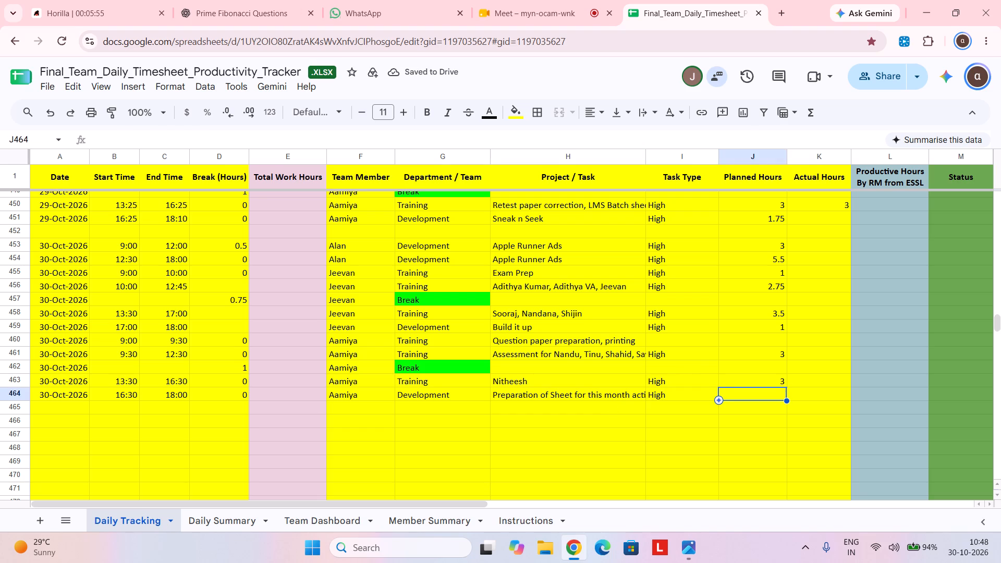
{"action": "type", "text": "1.5"}
{"action": "left_click", "coordinate": [920, 474]}
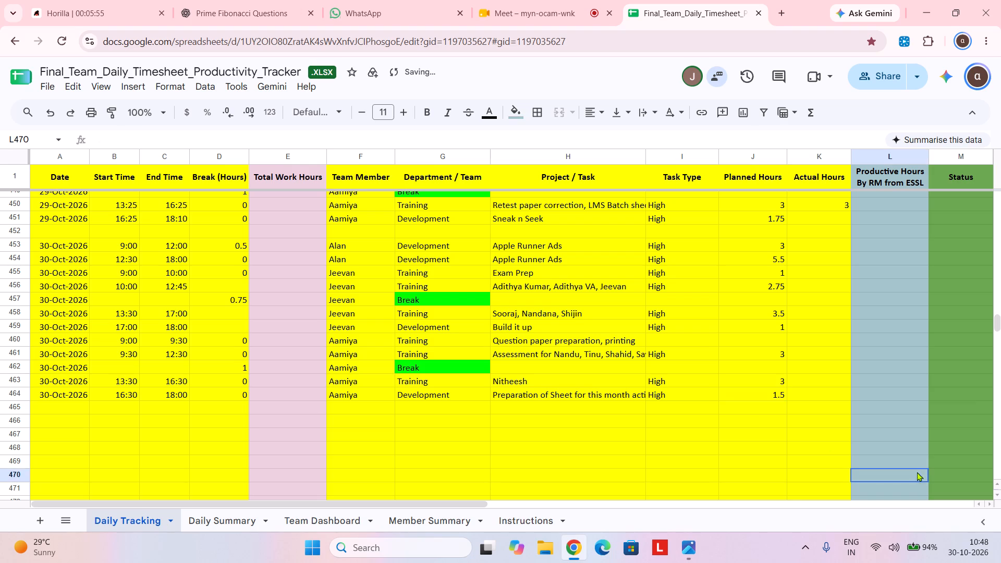
Set the planned hours for the question paper preparation entry in row 460 to 0.5.
{"action": "left_click", "coordinate": [758, 346]}
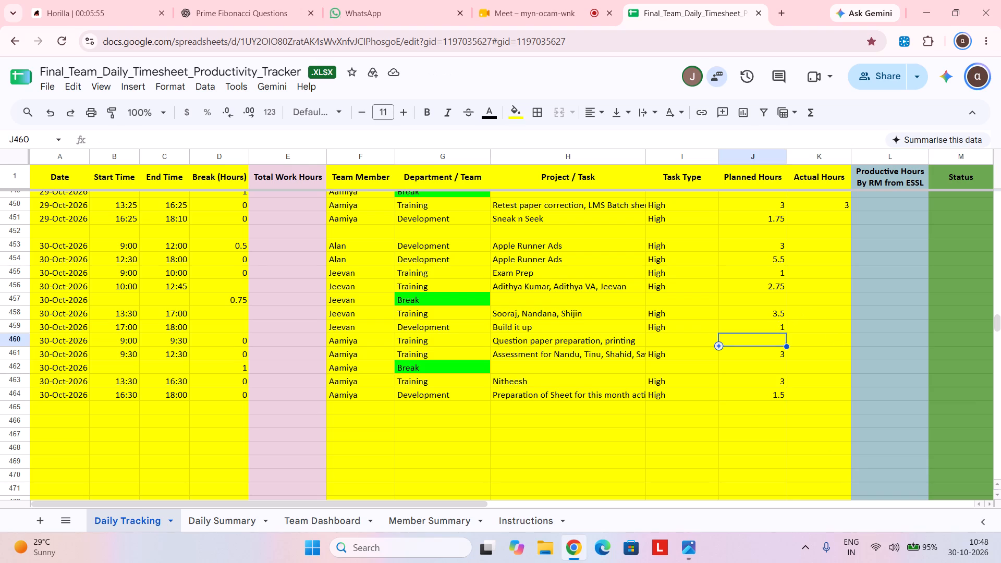
{"action": "type", "text": "0.5"}
{"action": "left_click", "coordinate": [808, 391]}
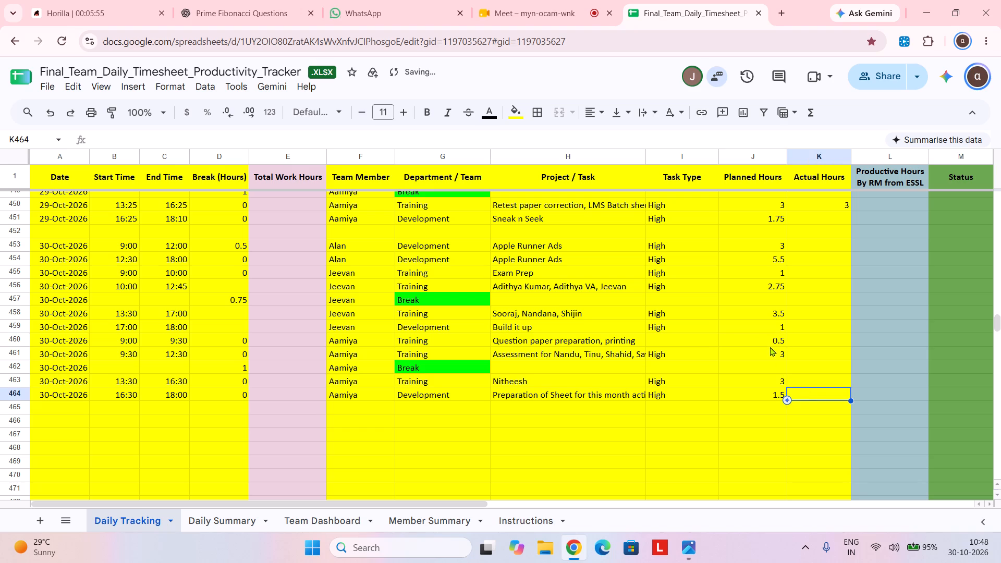
Check the sum of Aamiya's planned hours across rows 460 to 464.
{"action": "left_click_drag", "start_coordinate": [767, 343], "coordinate": [754, 394]}
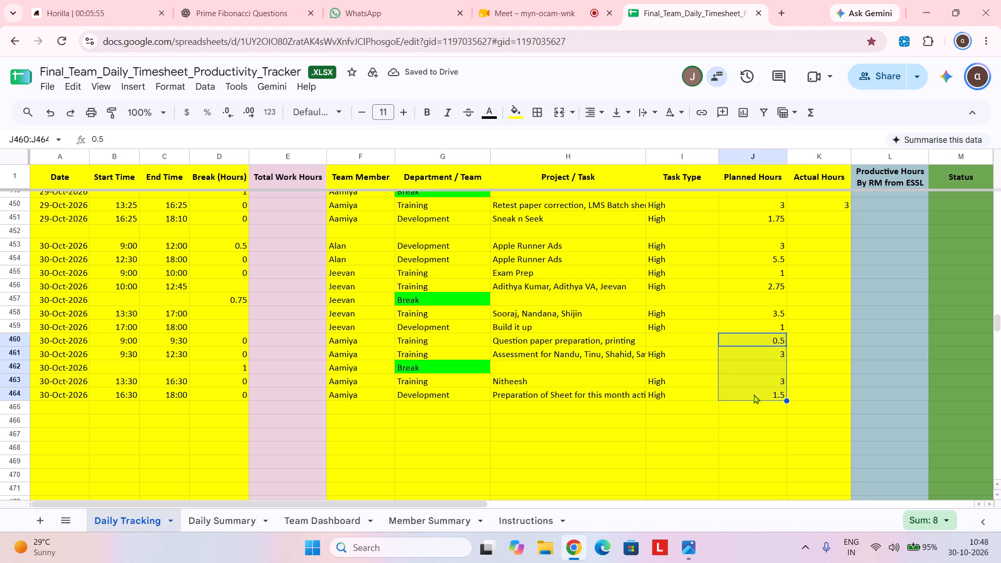
{"action": "left_click", "coordinate": [772, 420]}
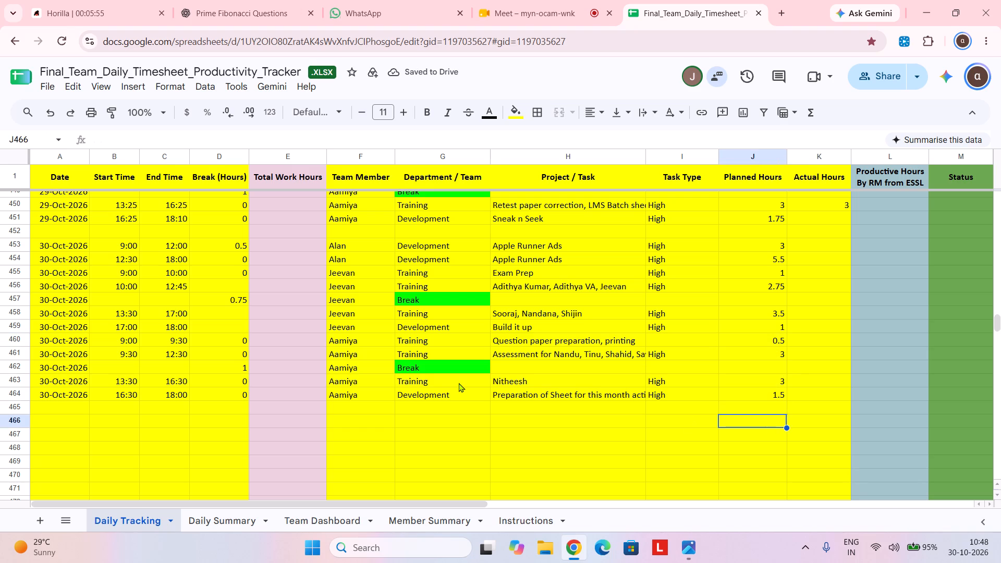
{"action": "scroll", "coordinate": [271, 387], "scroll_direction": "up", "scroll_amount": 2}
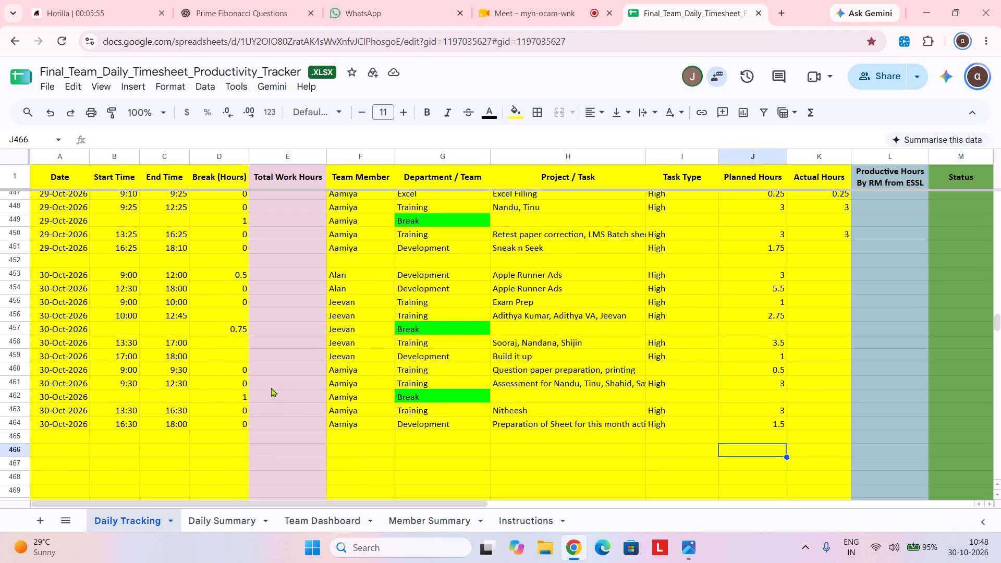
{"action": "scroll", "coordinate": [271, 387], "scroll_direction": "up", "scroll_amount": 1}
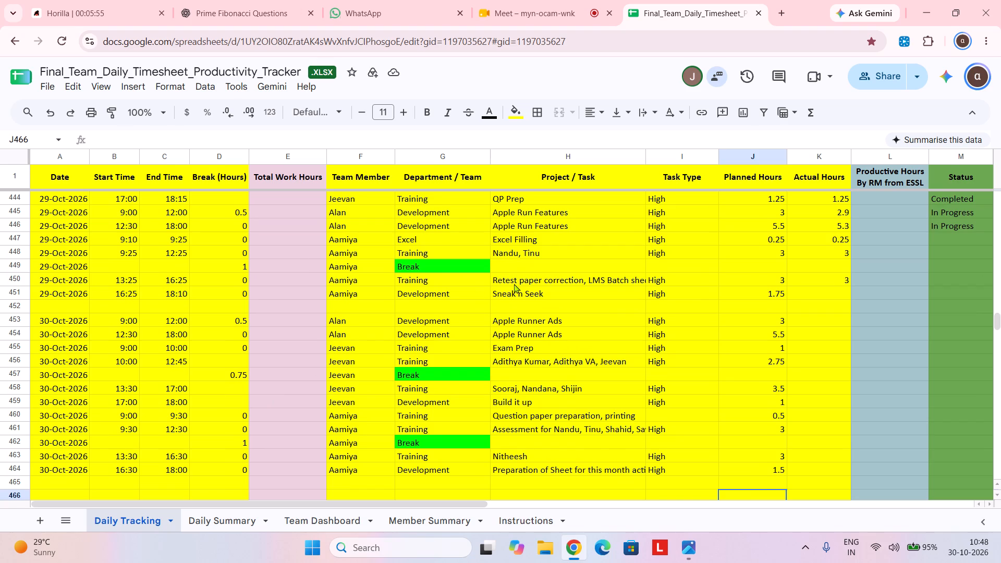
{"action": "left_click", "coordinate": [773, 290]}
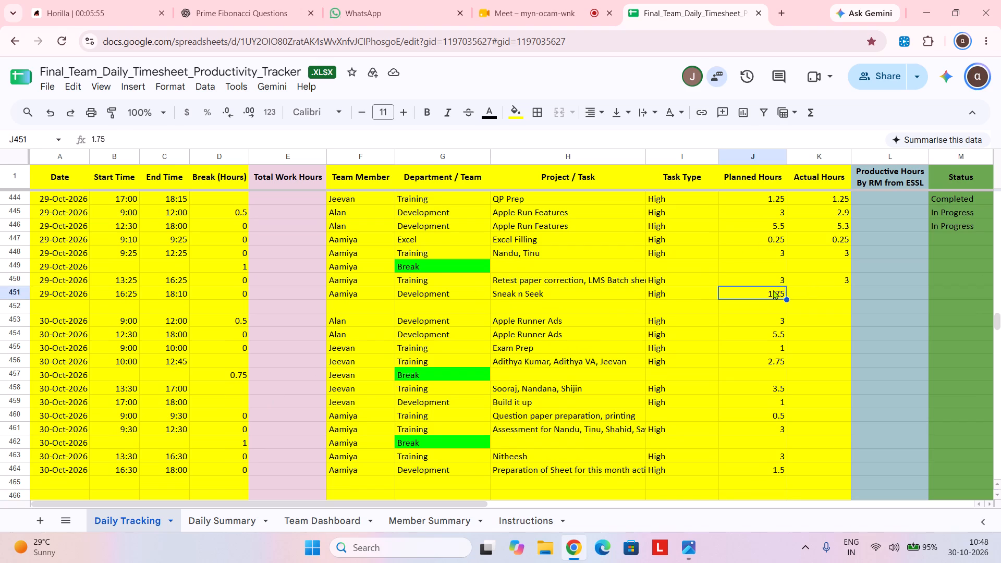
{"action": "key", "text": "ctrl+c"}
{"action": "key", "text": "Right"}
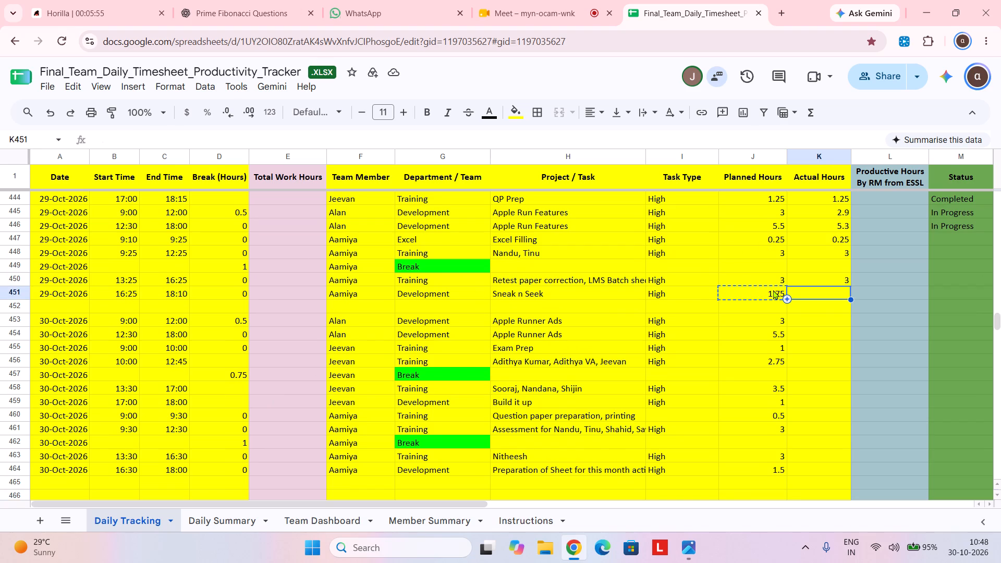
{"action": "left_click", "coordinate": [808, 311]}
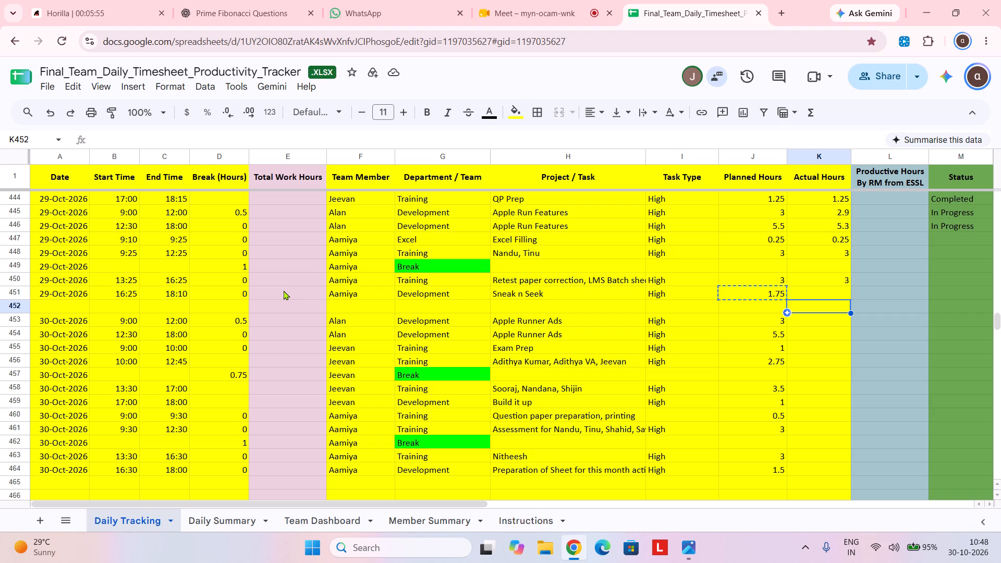
Insert a row below Aamiya's Sneak n Seek entry in row 451 and copy the date 29-Oct-2026 into it.
{"action": "left_click", "coordinate": [17, 292]}
{"action": "right_click", "coordinate": [17, 292]}
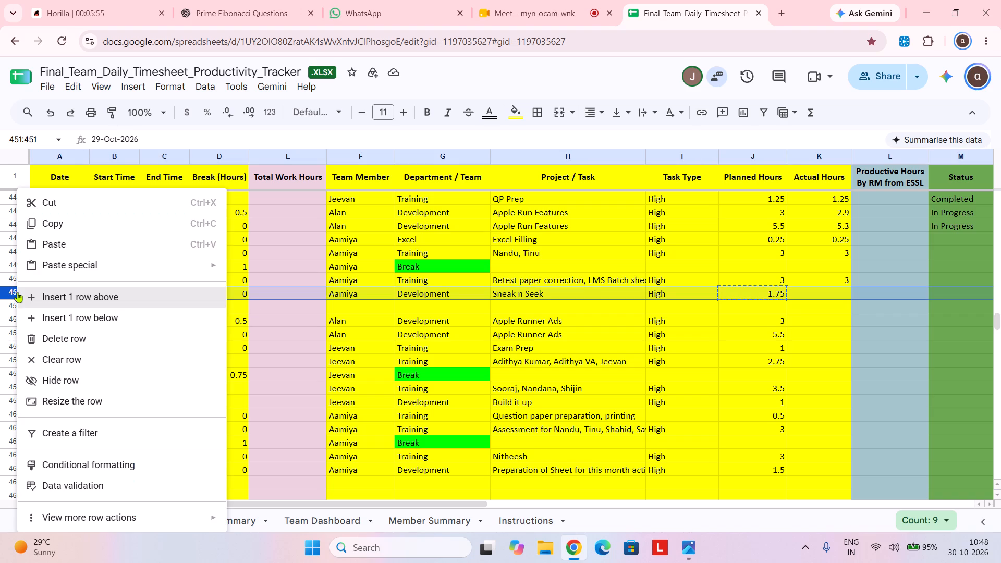
{"action": "left_click", "coordinate": [83, 322]}
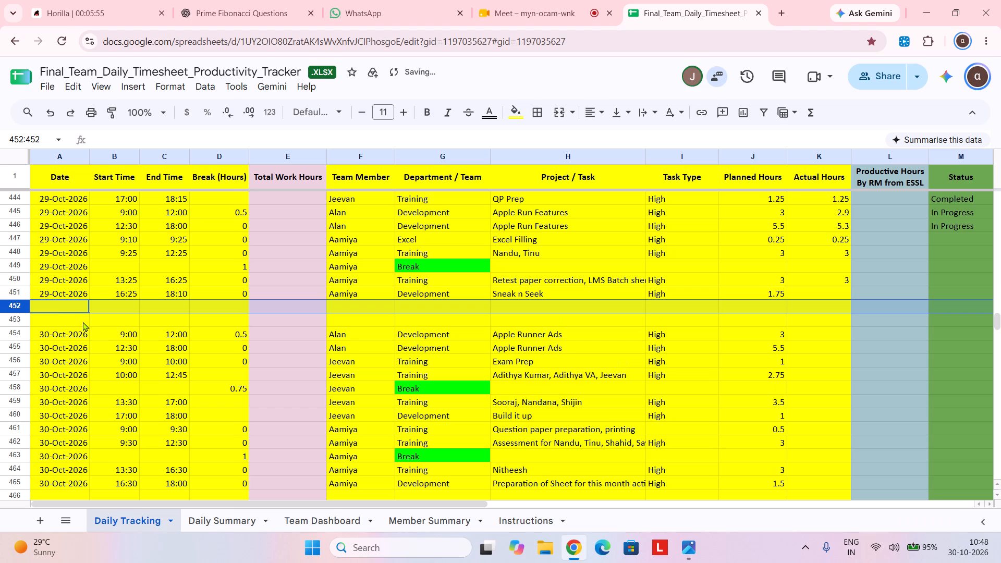
{"action": "left_click", "coordinate": [67, 295]}
{"action": "key", "text": "ctrl+c"}
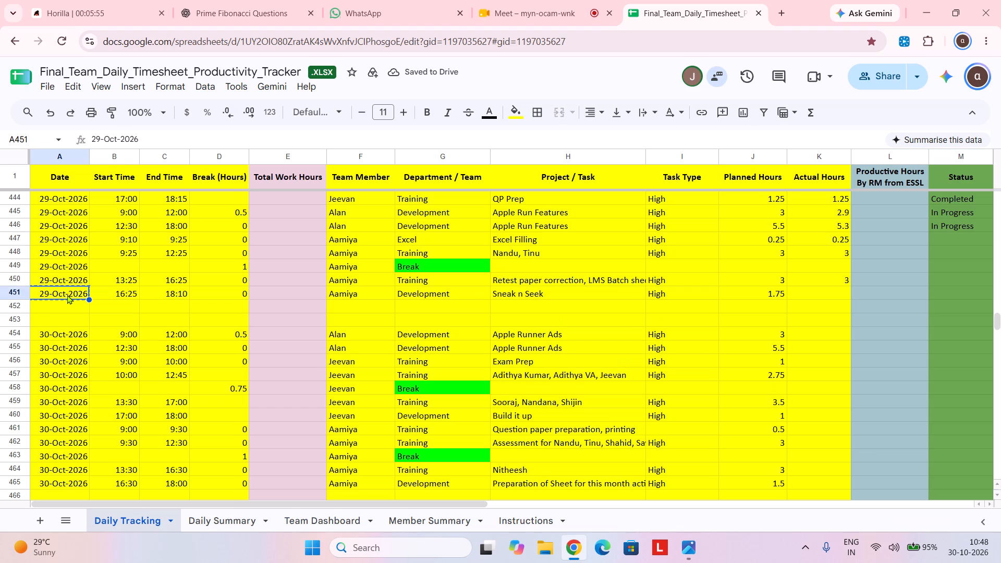
{"action": "key", "text": "Down"}
{"action": "key", "text": "ctrl+v"}
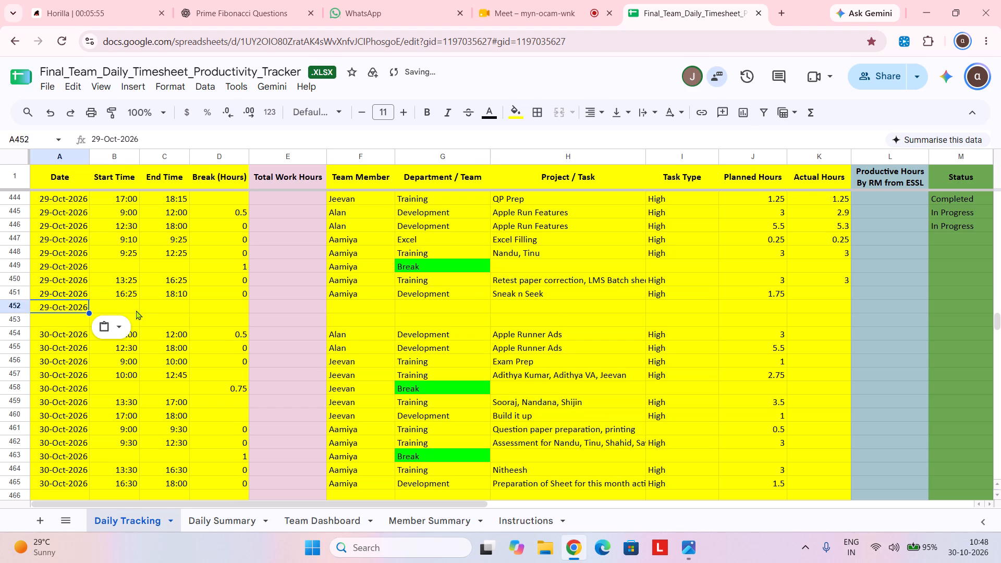
Enter a start time of 17:30 and an end time of 18:10 in row 452.
{"action": "left_click", "coordinate": [131, 305]}
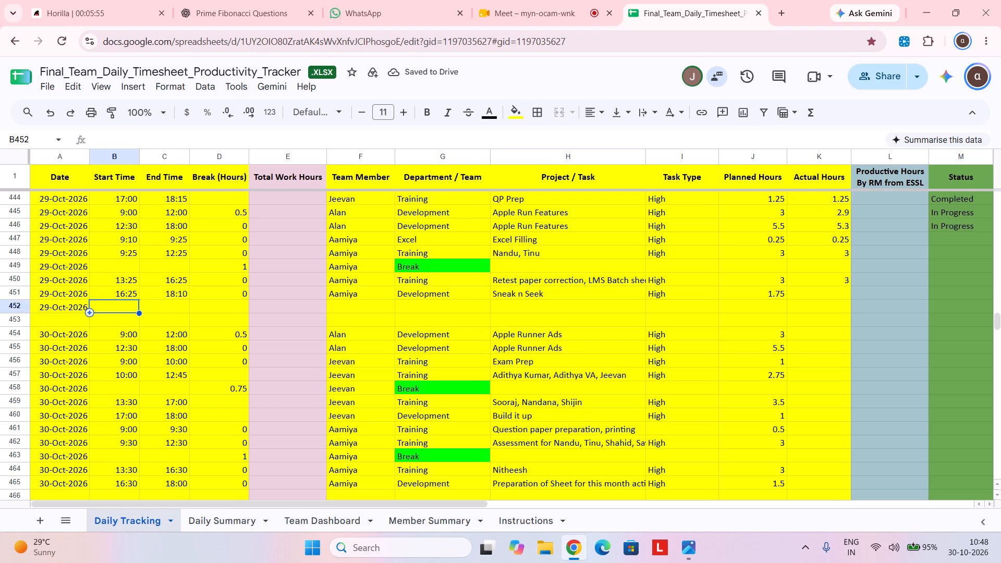
{"action": "type", "text": "17"}
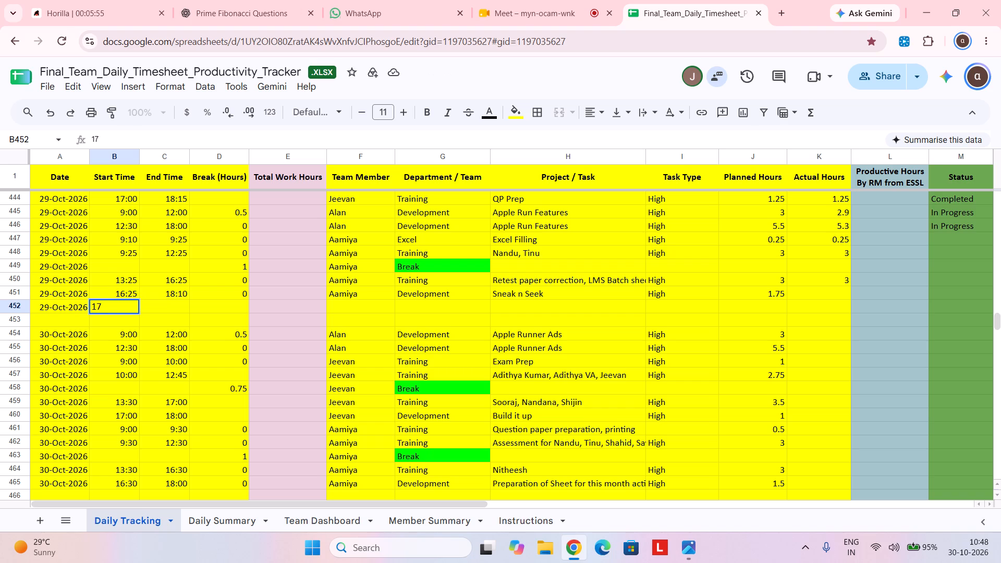
{"action": "key", "text": "shift+colon"}
{"action": "type", "text": "30"}
{"action": "key", "text": "Right"}
{"action": "type", "text": "18"}
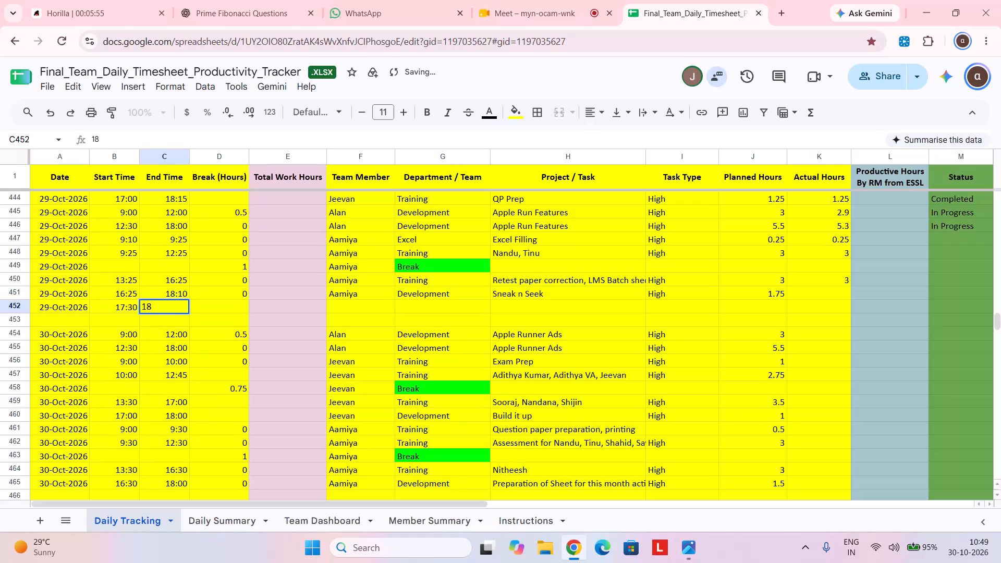
{"action": "key", "text": "shift+colon"}
{"action": "type", "text": "00"}
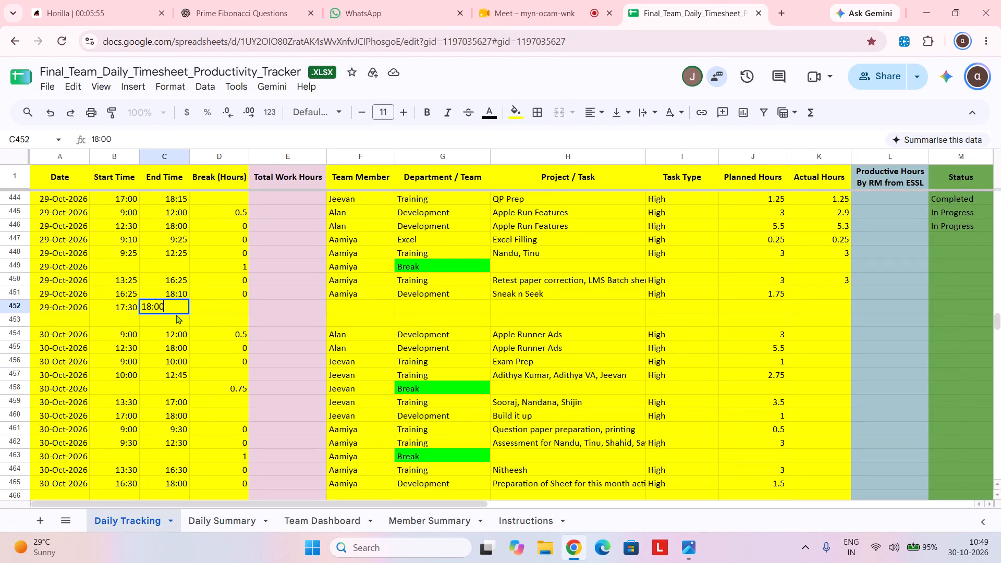
{"action": "key", "text": "BackSpace"}
{"action": "key", "text": "BackSpace"}
{"action": "type", "text": "10"}
{"action": "left_click", "coordinate": [214, 308]}
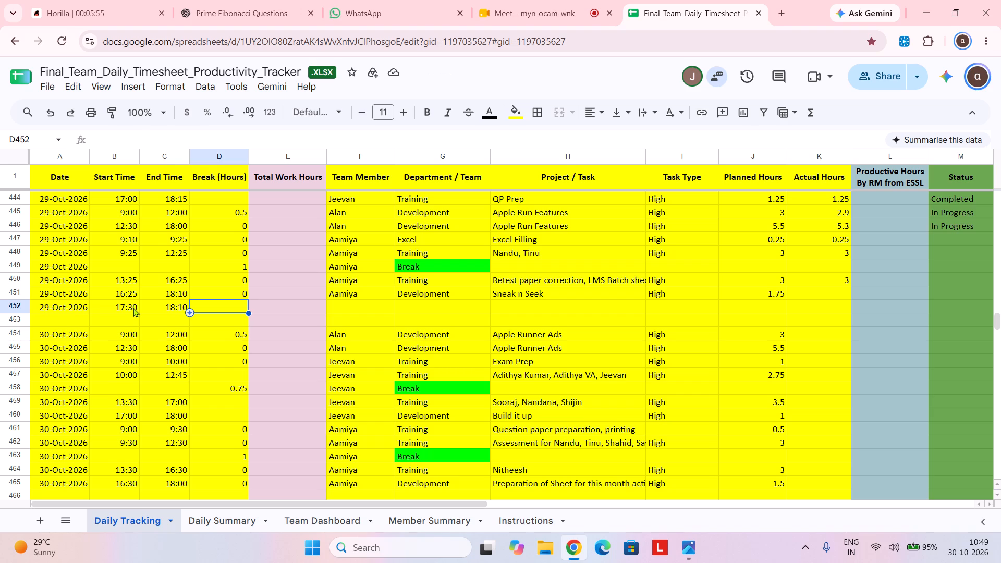
Change the start time in row 452 to 17:40.
{"action": "left_click", "coordinate": [139, 307]}
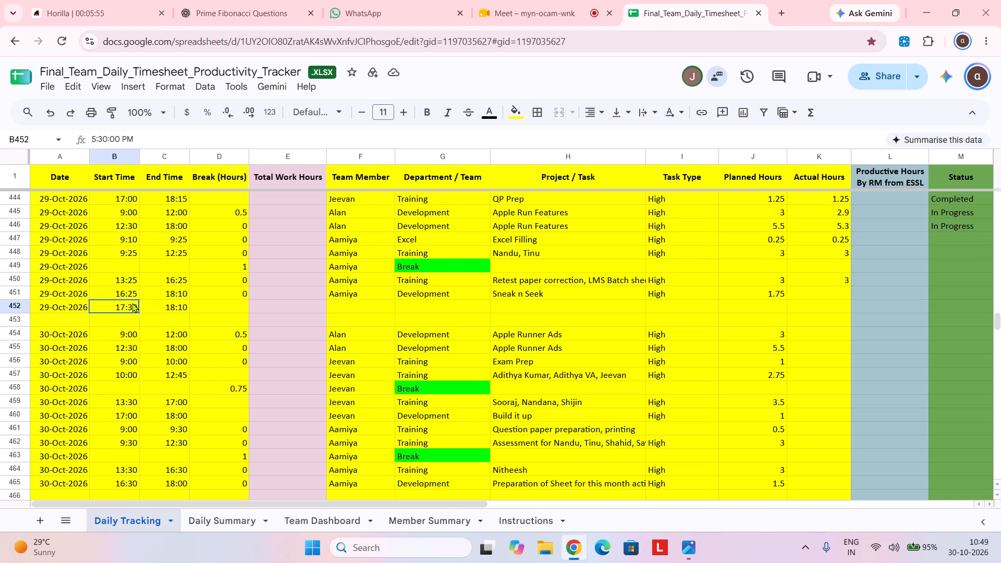
{"action": "double_click", "coordinate": [137, 303]}
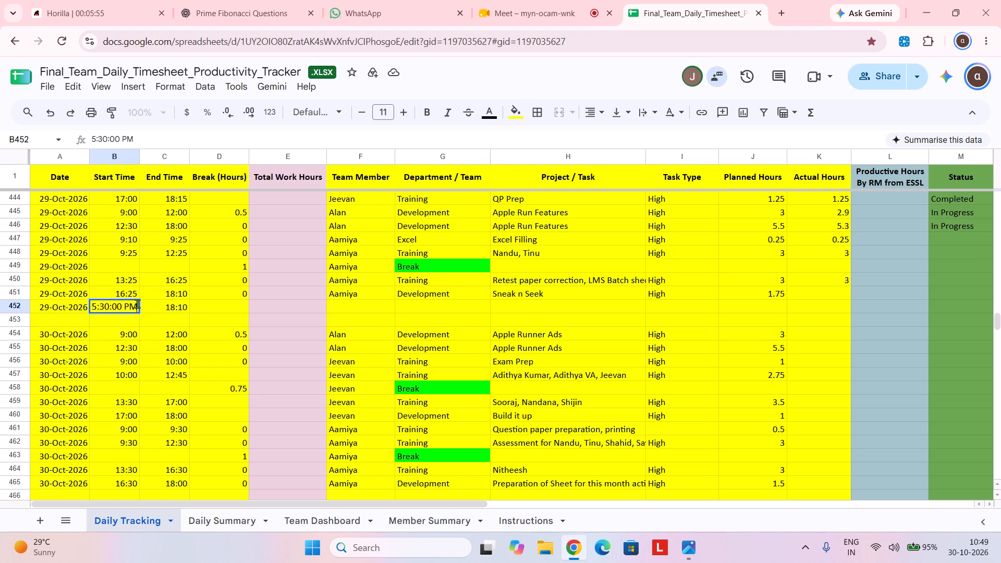
{"action": "key", "text": "BackSpace"}
{"action": "key", "text": "BackSpace"}
{"action": "key", "text": "BackSpace"}
{"action": "key", "text": "BackSpace"}
{"action": "key", "text": "BackSpace"}
{"action": "key", "text": "BackSpace"}
{"action": "key", "text": "BackSpace"}
{"action": "key", "text": "BackSpace"}
{"action": "key", "text": "BackSpace"}
{"action": "key", "text": "BackSpace"}
{"action": "key", "text": "BackSpace"}
{"action": "key", "text": "BackSpace"}
{"action": "key", "text": "BackSpace"}
{"action": "key", "text": "BackSpace"}
{"action": "key", "text": "BackSpace"}
{"action": "type", "text": "17:"}
{"action": "type", "text": "40"}
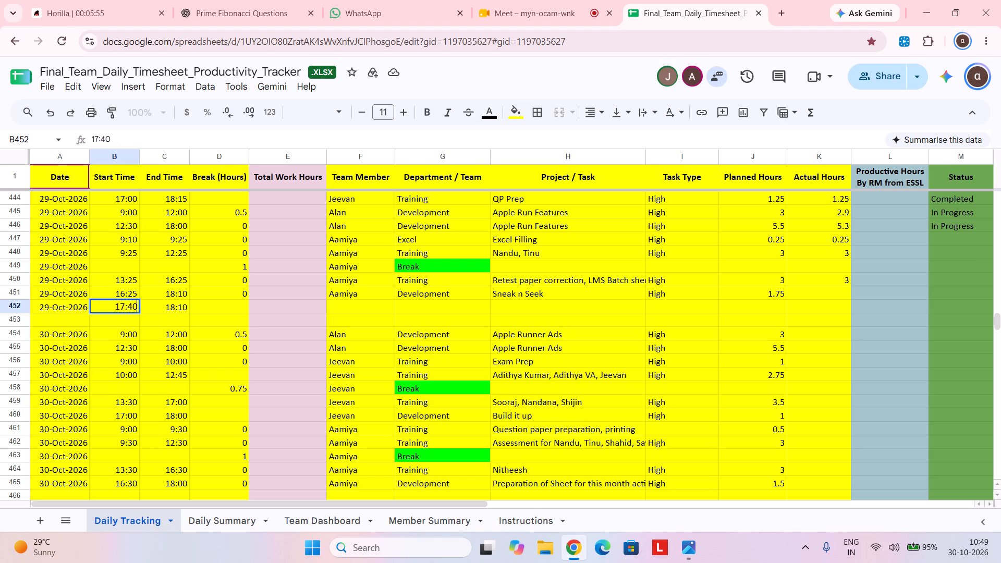
{"action": "left_click", "coordinate": [179, 319]}
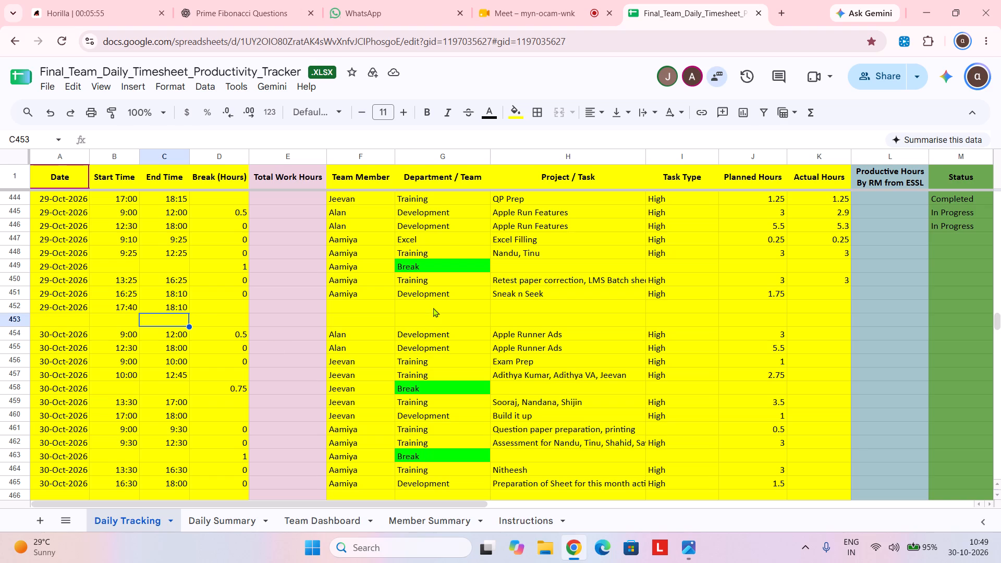
Set the planned hours in row 452 to 0.3.
{"action": "left_click", "coordinate": [755, 305]}
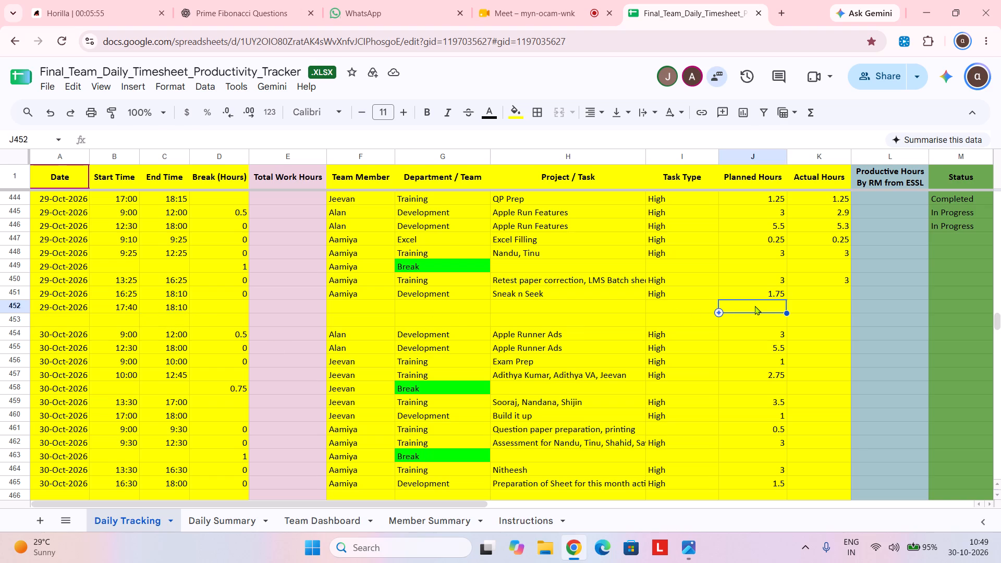
{"action": "type", "text": "0."}
{"action": "key", "text": "3"}
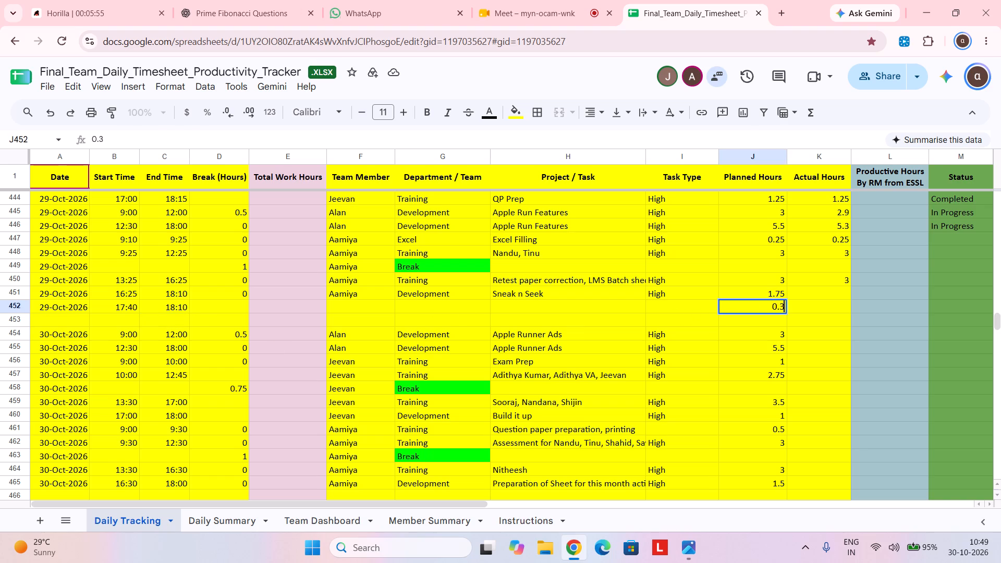
{"action": "left_click", "coordinate": [777, 313]}
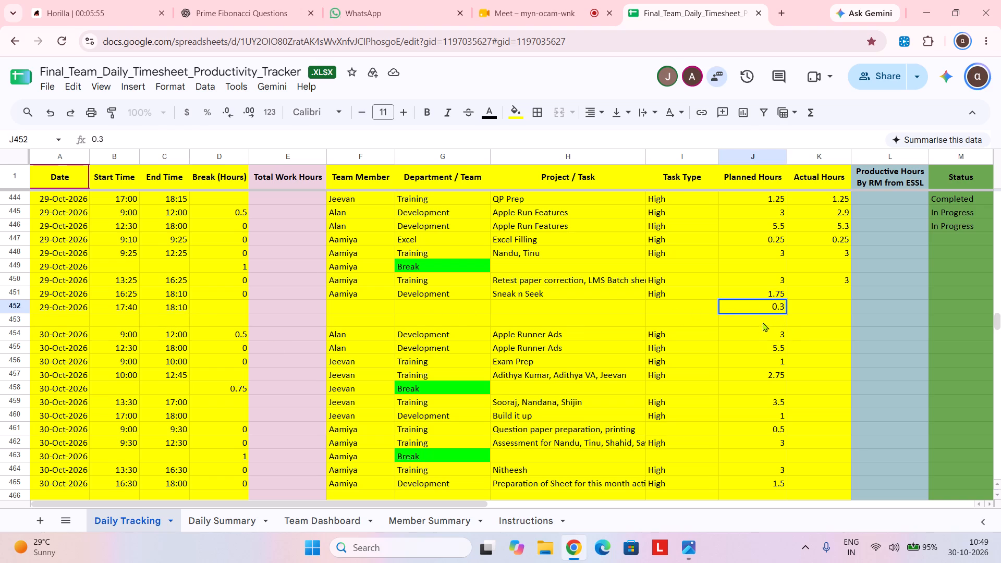
{"action": "left_click", "coordinate": [758, 324]}
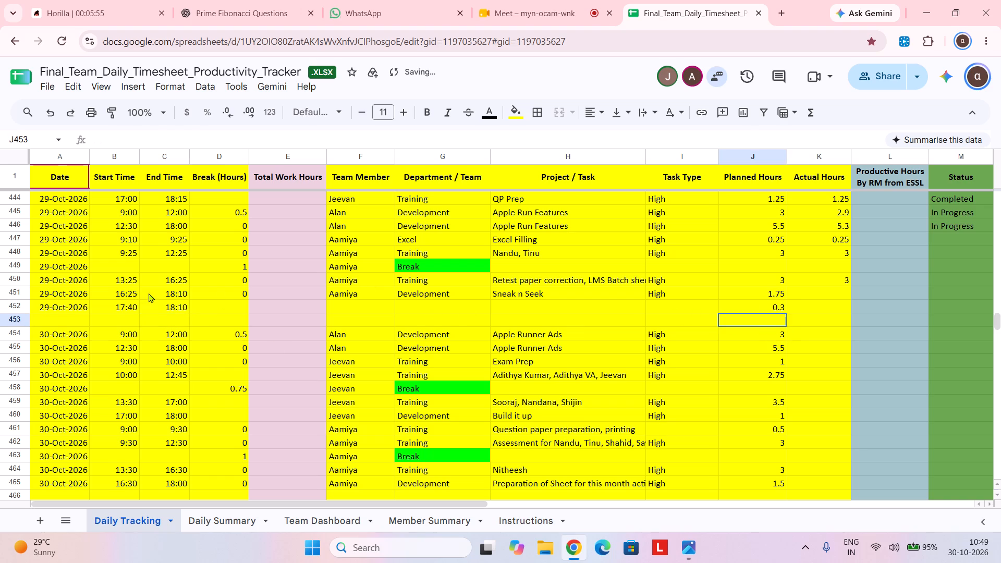
Change the end time of the Sneak n Seek entry in row 451 to 17:40.
{"action": "left_click", "coordinate": [163, 293]}
{"action": "type", "text": "17"}
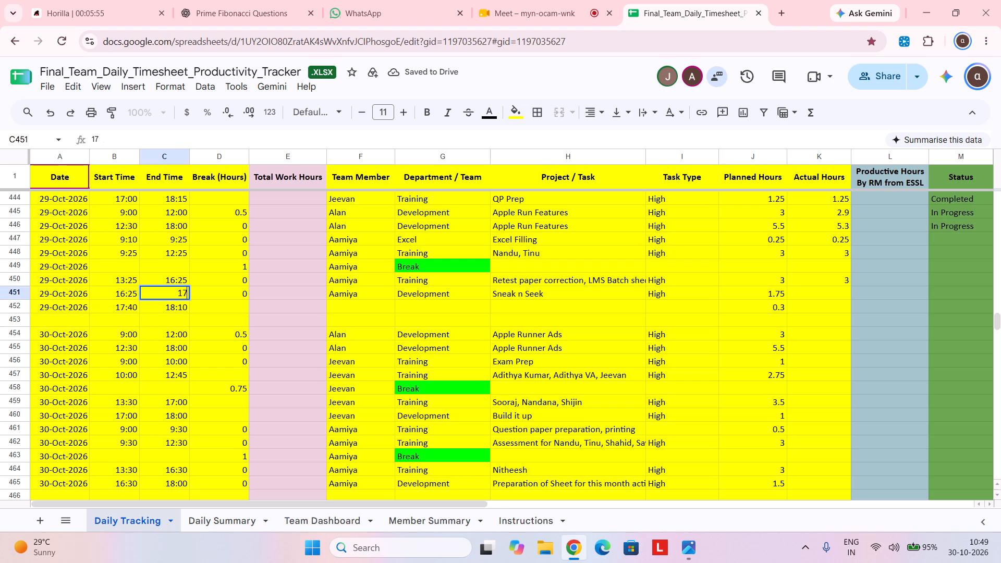
{"action": "type", "text": ":40"}
{"action": "left_click", "coordinate": [211, 303]}
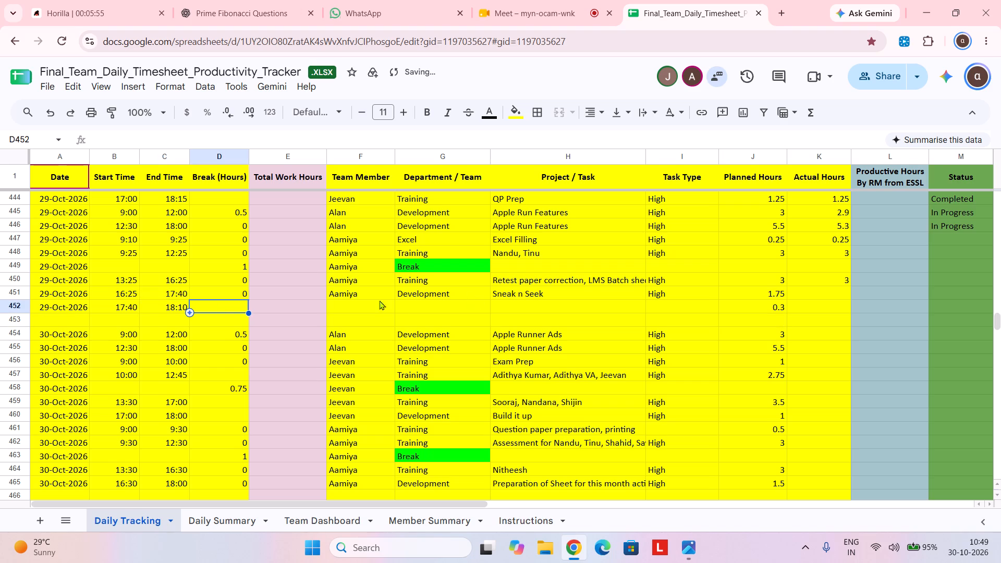
Change the department of Aamiya's entry in row 451 to Training.
{"action": "left_click", "coordinate": [484, 290]}
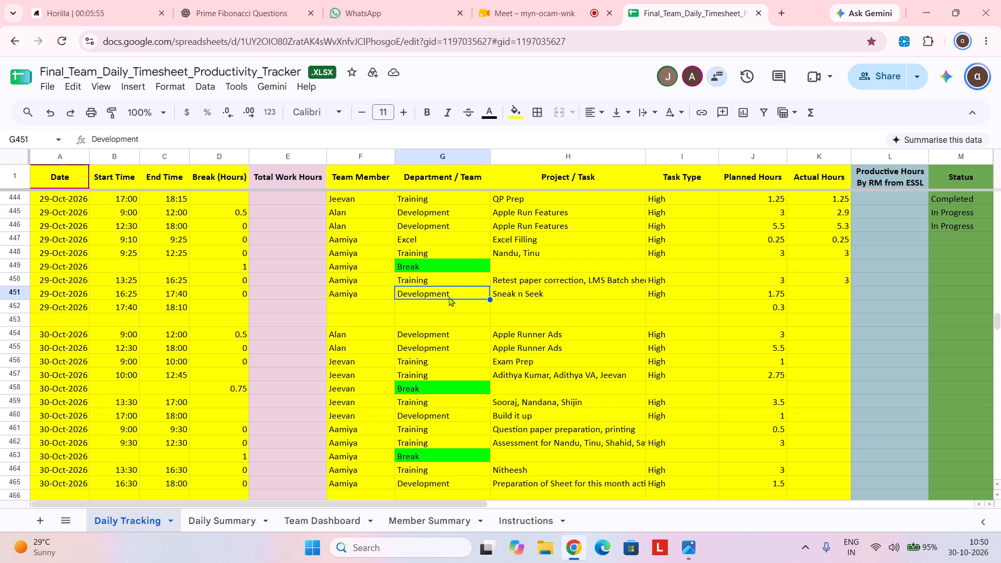
{"action": "key", "text": "Tab"}
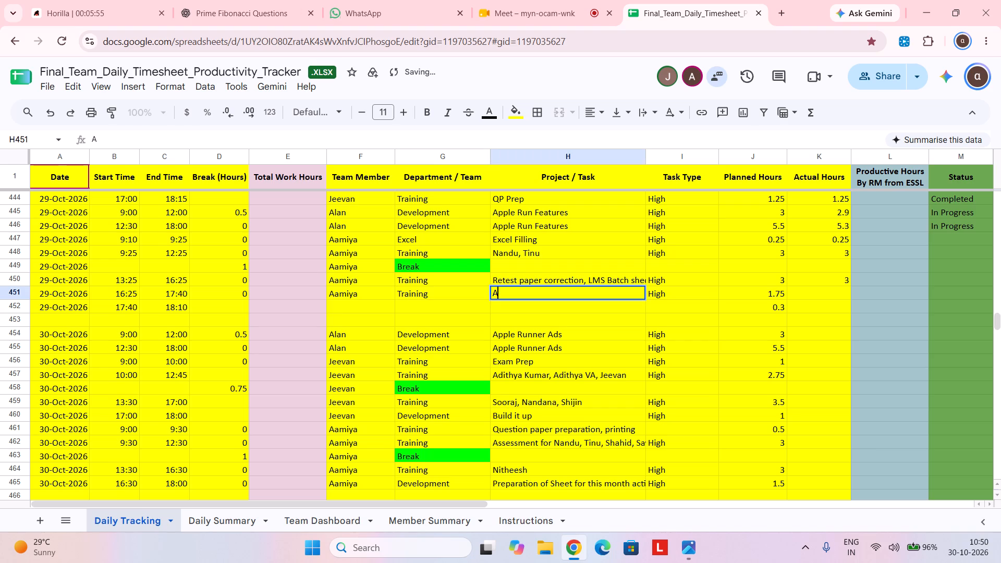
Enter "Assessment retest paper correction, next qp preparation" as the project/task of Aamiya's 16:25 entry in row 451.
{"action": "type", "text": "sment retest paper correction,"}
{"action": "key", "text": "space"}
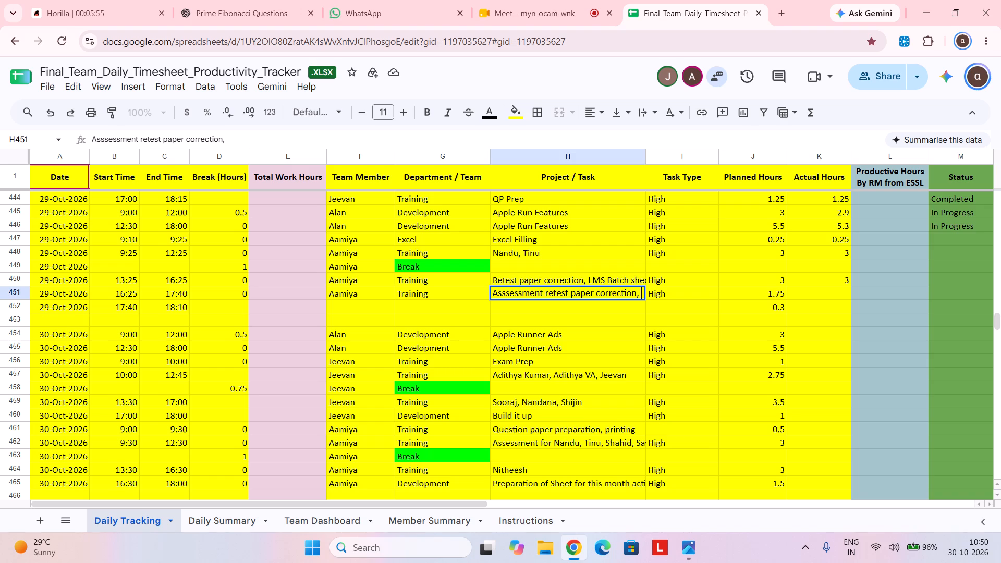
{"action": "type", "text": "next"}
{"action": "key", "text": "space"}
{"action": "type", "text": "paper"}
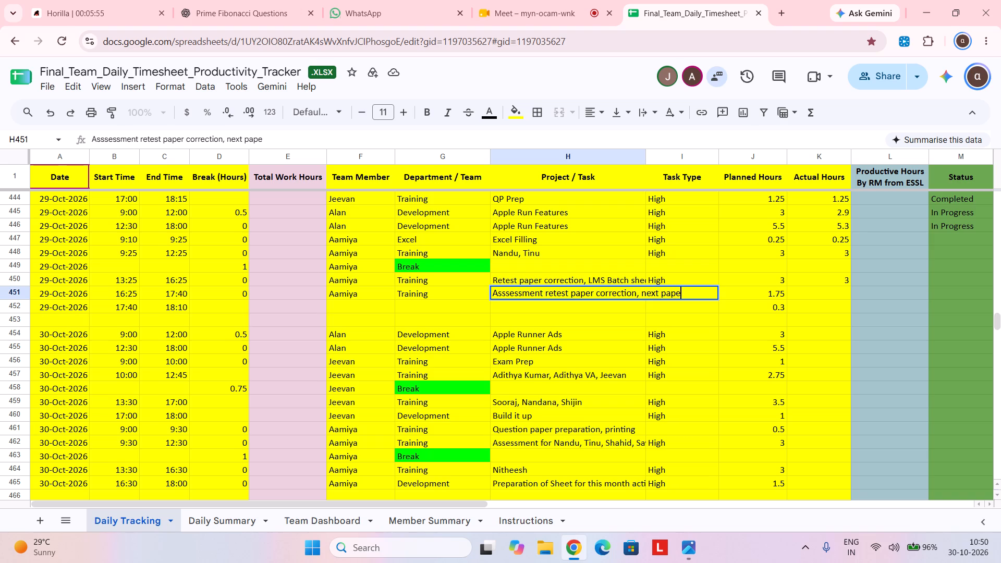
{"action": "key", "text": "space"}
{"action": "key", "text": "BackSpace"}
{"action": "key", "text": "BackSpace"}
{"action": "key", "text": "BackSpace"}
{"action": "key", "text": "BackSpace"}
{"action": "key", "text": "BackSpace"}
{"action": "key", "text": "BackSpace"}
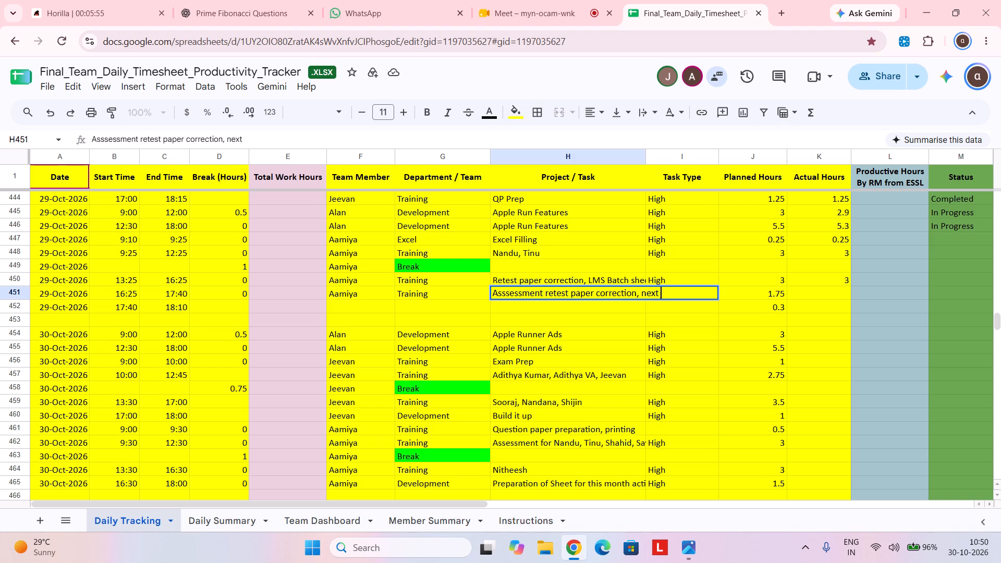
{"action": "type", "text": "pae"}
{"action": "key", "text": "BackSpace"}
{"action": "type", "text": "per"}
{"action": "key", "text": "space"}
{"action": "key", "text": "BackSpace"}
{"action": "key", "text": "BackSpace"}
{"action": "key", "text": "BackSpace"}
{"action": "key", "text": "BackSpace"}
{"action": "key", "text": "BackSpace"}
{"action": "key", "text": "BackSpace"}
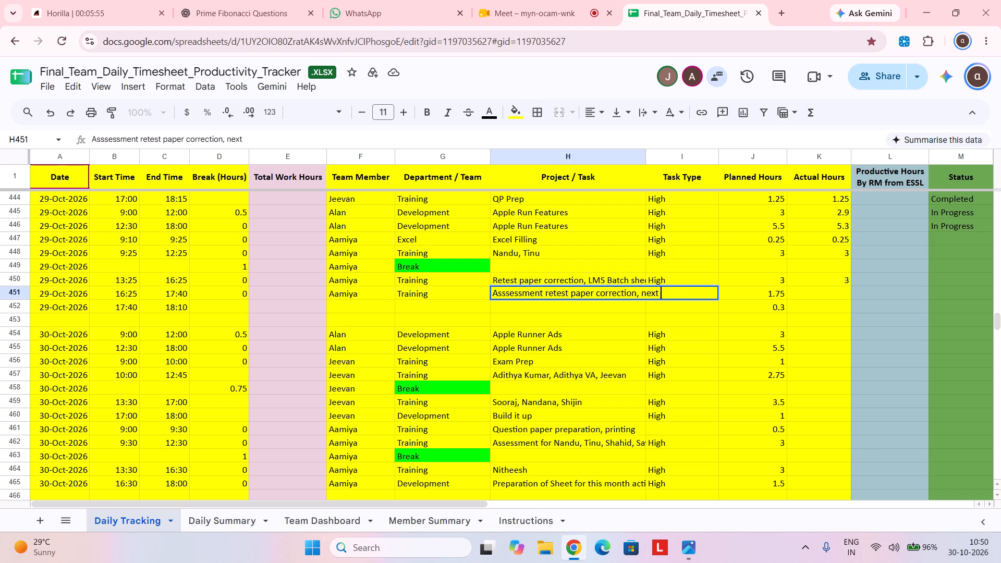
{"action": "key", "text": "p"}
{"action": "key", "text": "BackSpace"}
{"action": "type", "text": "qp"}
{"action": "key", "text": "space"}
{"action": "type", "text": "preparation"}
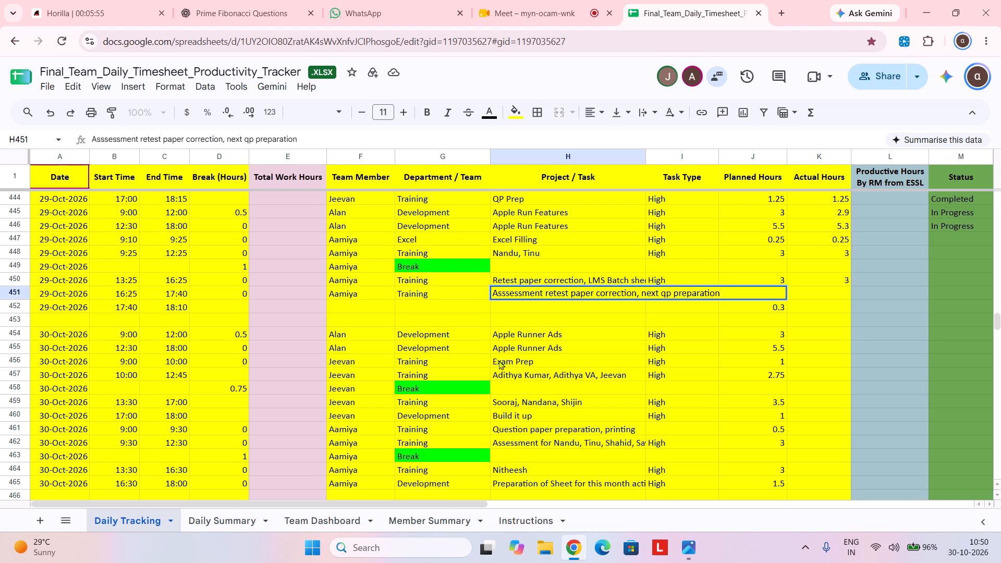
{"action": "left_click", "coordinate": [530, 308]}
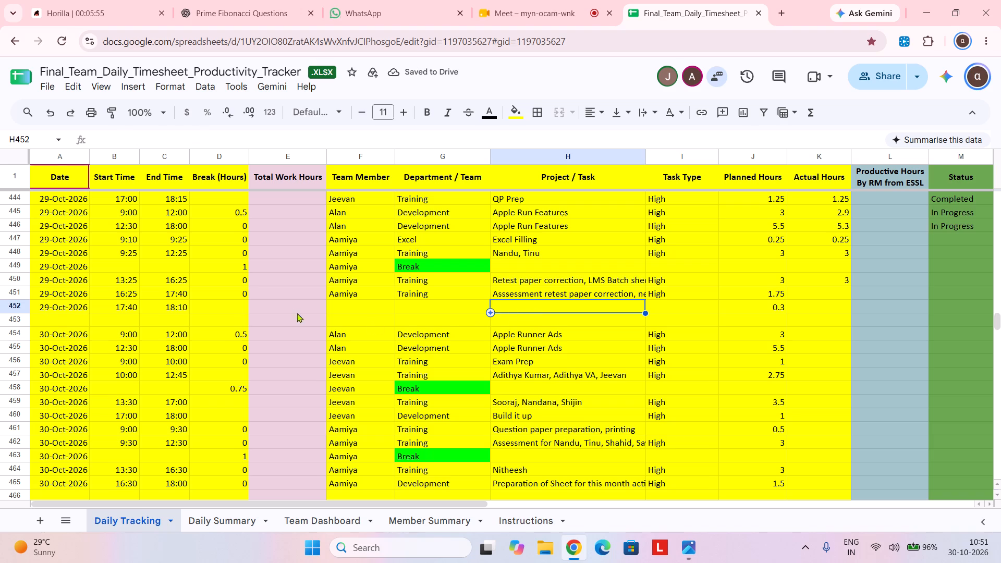
Fill in row 452 with a break of 0 hours and Aamiya as the team member.
{"action": "left_click", "coordinate": [221, 308]}
{"action": "key", "text": "0"}
{"action": "key", "text": "Right"}
{"action": "key", "text": "Right"}
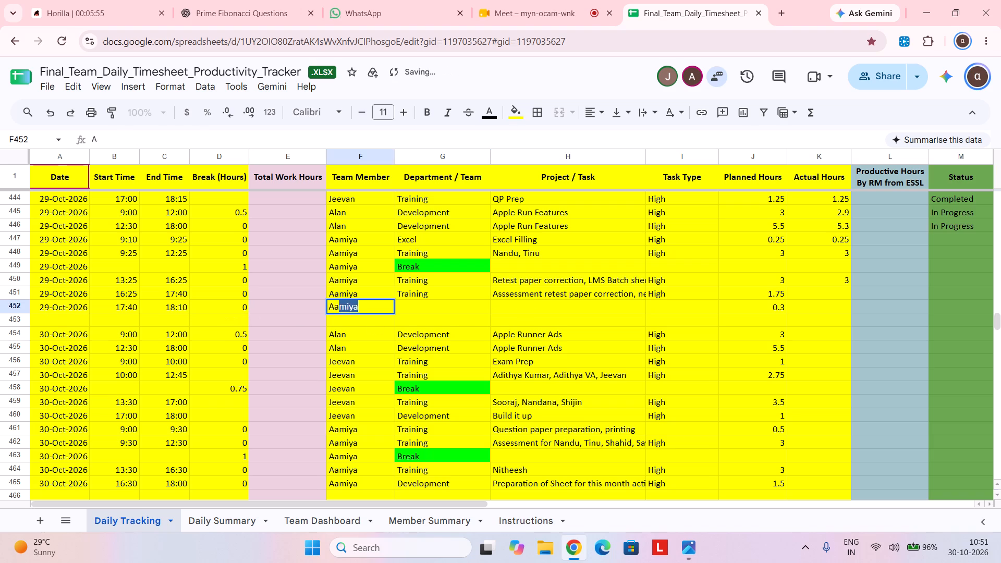
{"action": "key", "text": "Tab"}
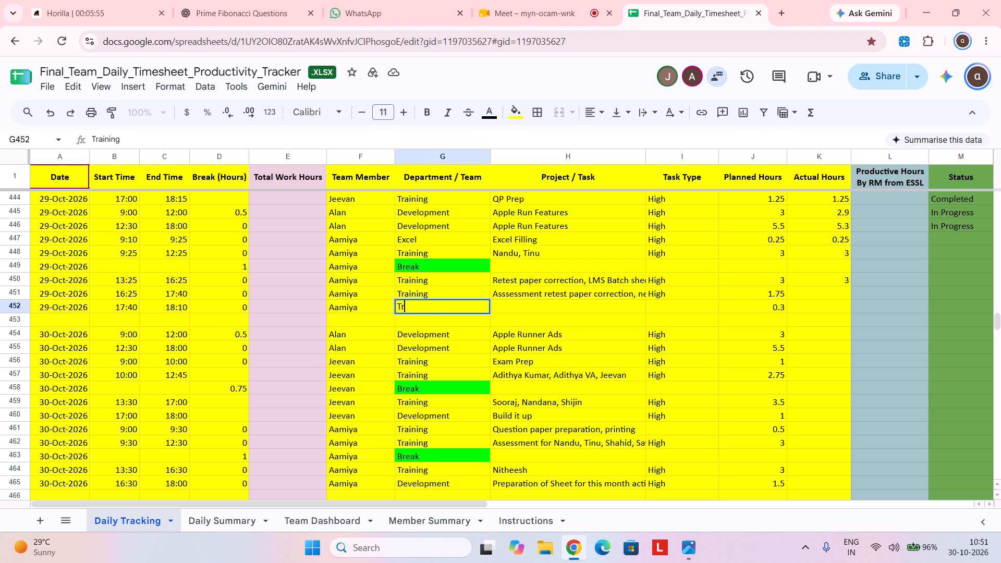
Set the department of Aamiya's 17:40 entry in row 452 to Meeting.
{"action": "key", "text": "BackSpace"}
{"action": "key", "text": "BackSpace"}
{"action": "key", "text": "BackSpace"}
{"action": "key", "text": "BackSpace"}
{"action": "key", "text": "Tab"}
{"action": "key", "text": "Left"}
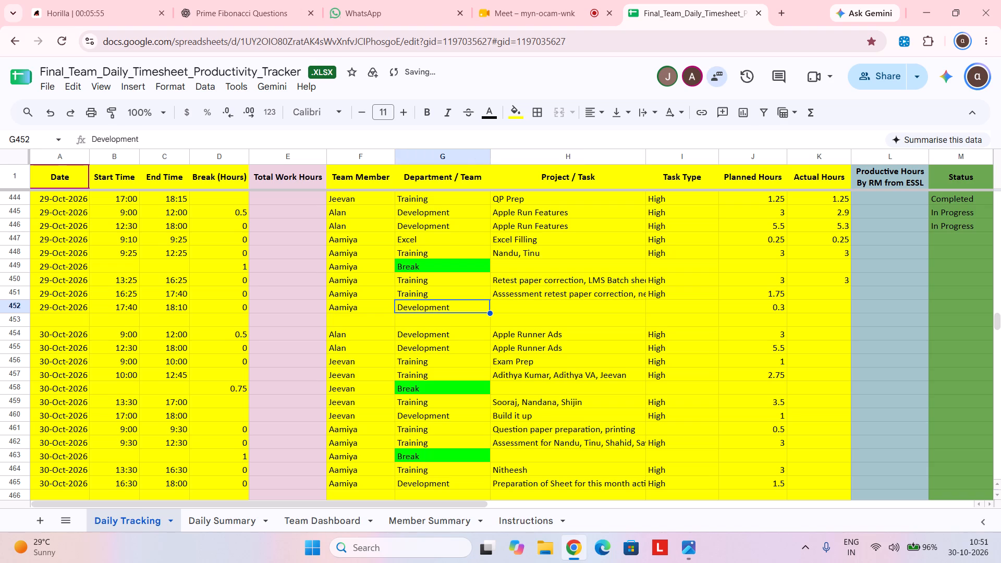
{"action": "type", "text": "eetui"}
{"action": "key", "text": "BackSpace"}
{"action": "key", "text": "BackSpace"}
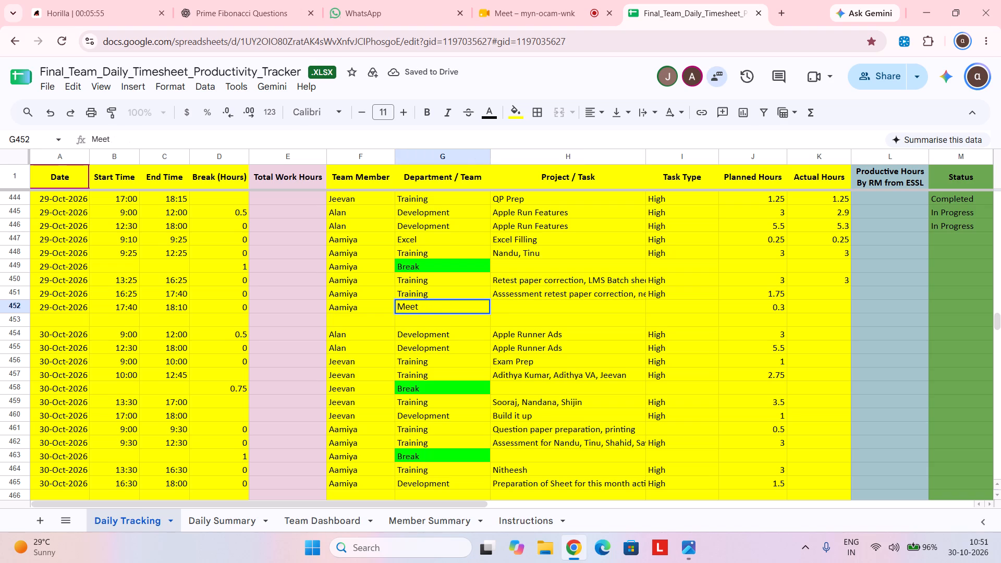
{"action": "type", "text": "ing"}
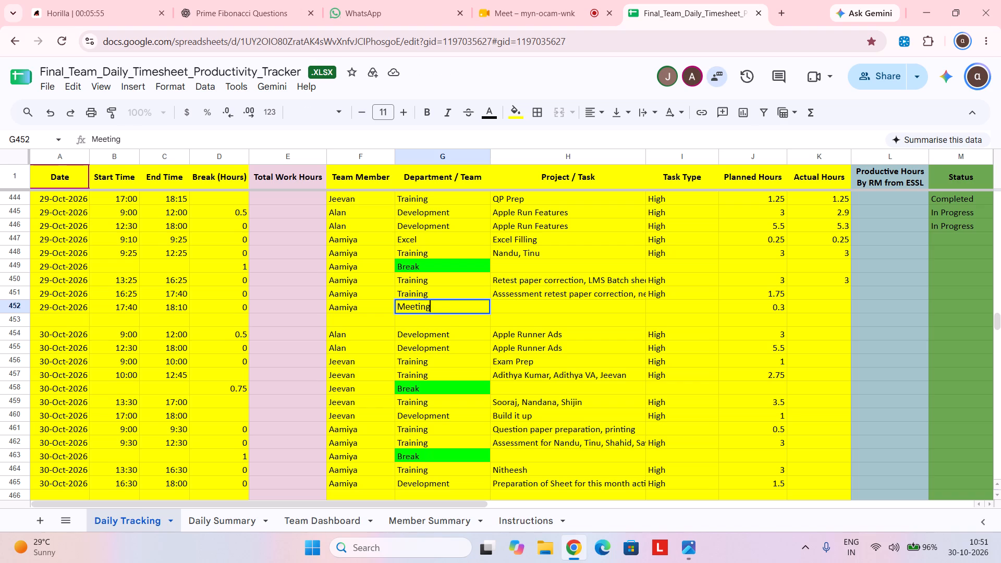
{"action": "key", "text": "Right"}
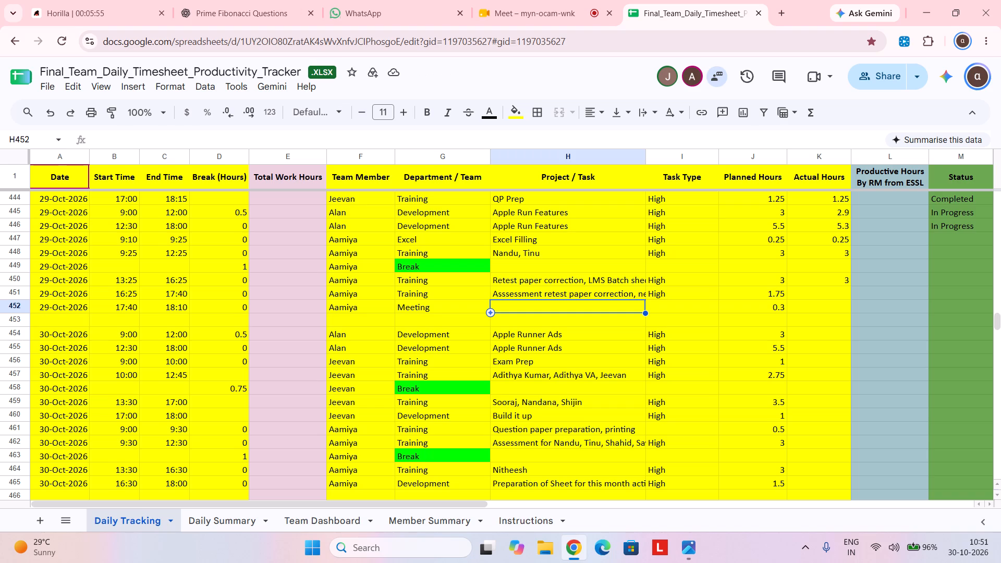
Enter "MonthEnd Meeting" as the project/task in row 452 with task type High.
{"action": "key", "text": "BackSpace"}
{"action": "key", "text": "BackSpace"}
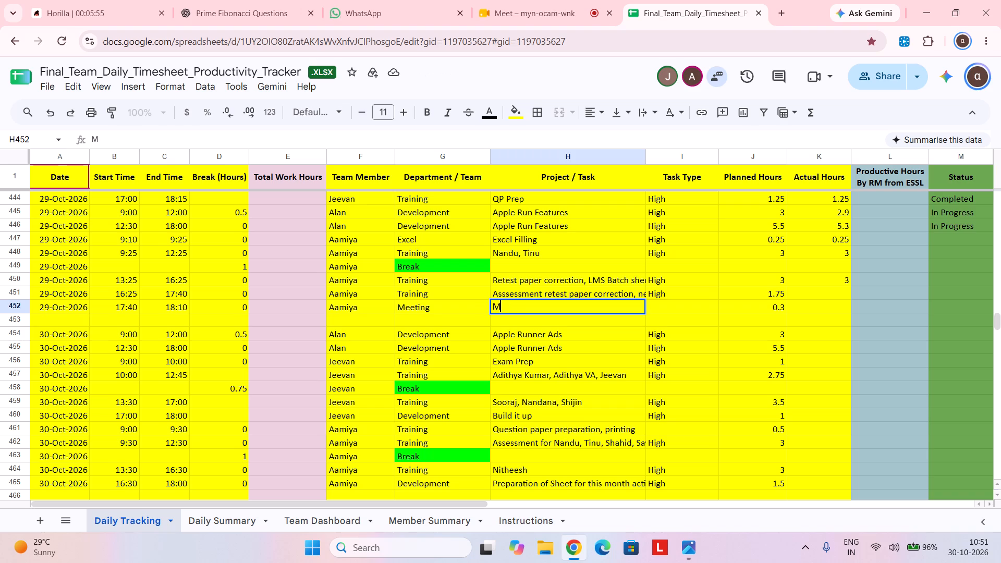
{"action": "type", "text": "onth"}
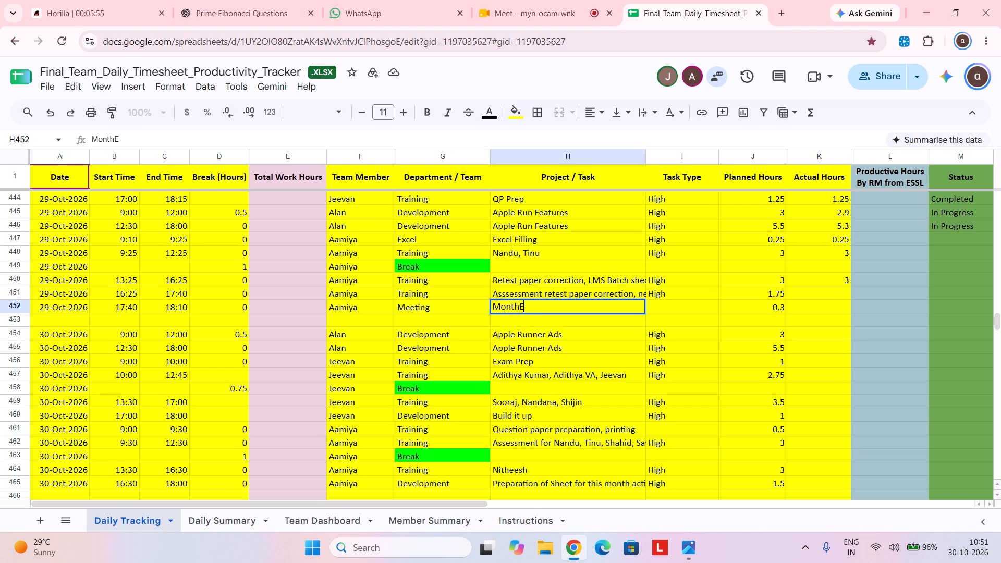
{"action": "type", "text": "ee"}
{"action": "type", "text": "ting"}
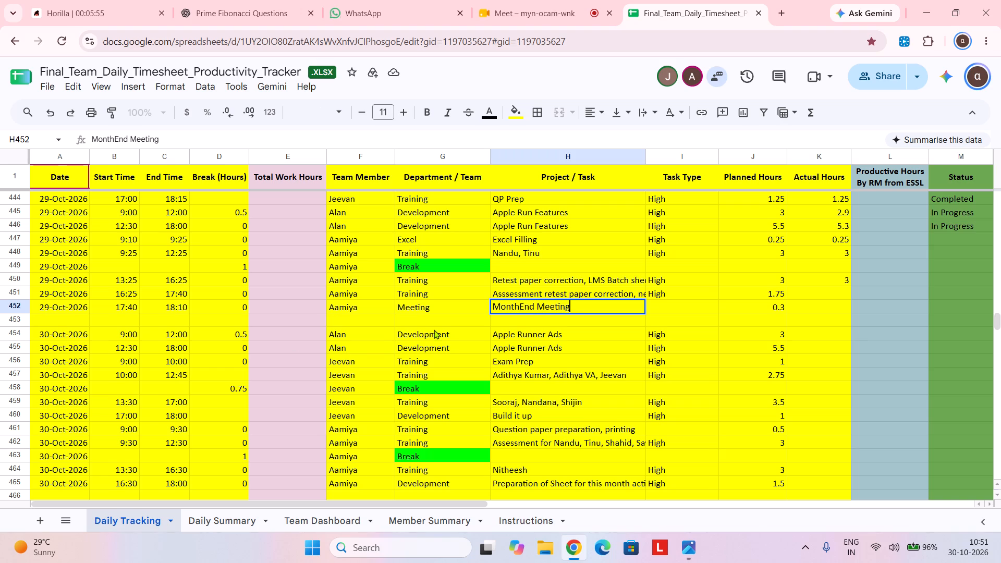
{"action": "left_click", "coordinate": [528, 354]}
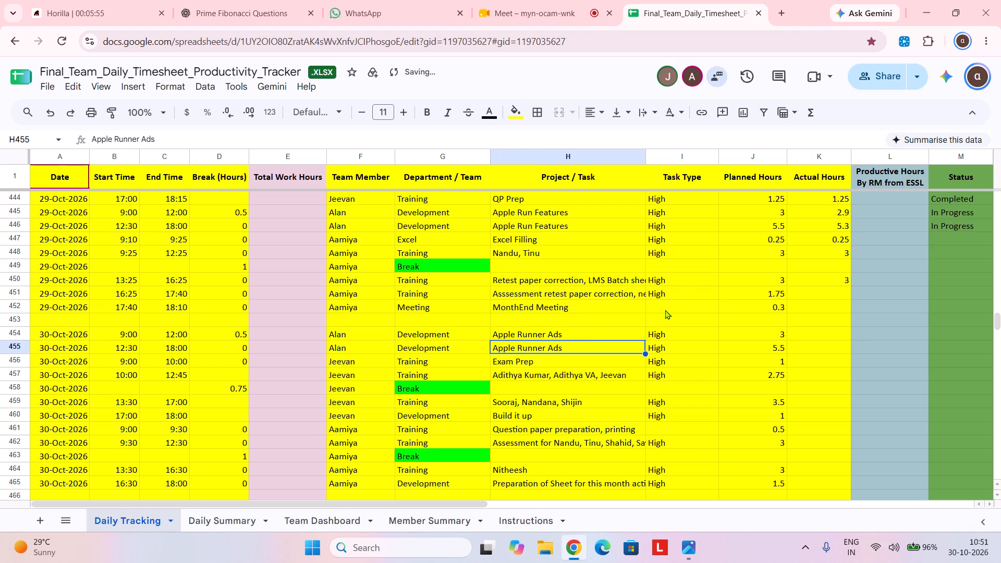
{"action": "left_click", "coordinate": [665, 310]}
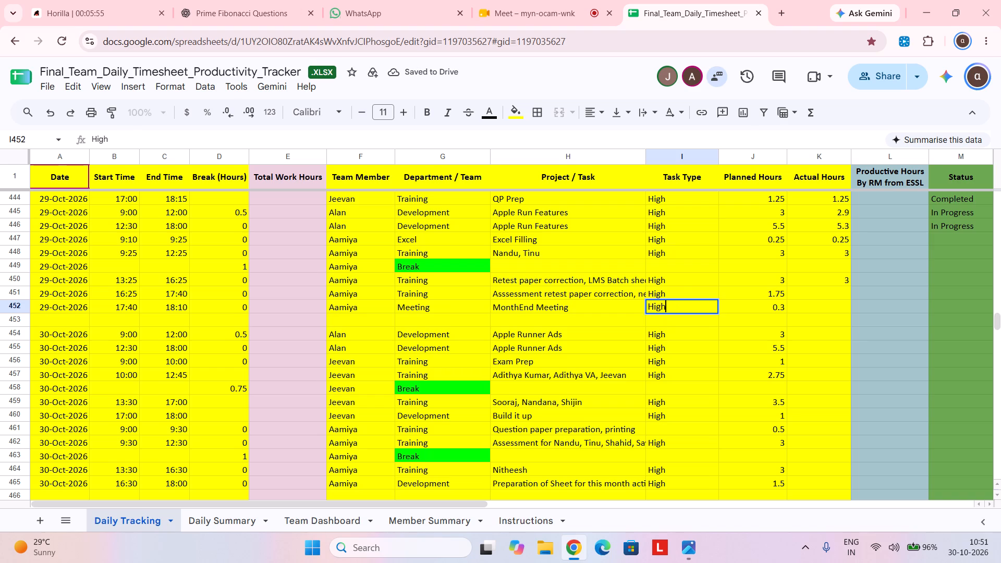
{"action": "key", "text": "Right"}
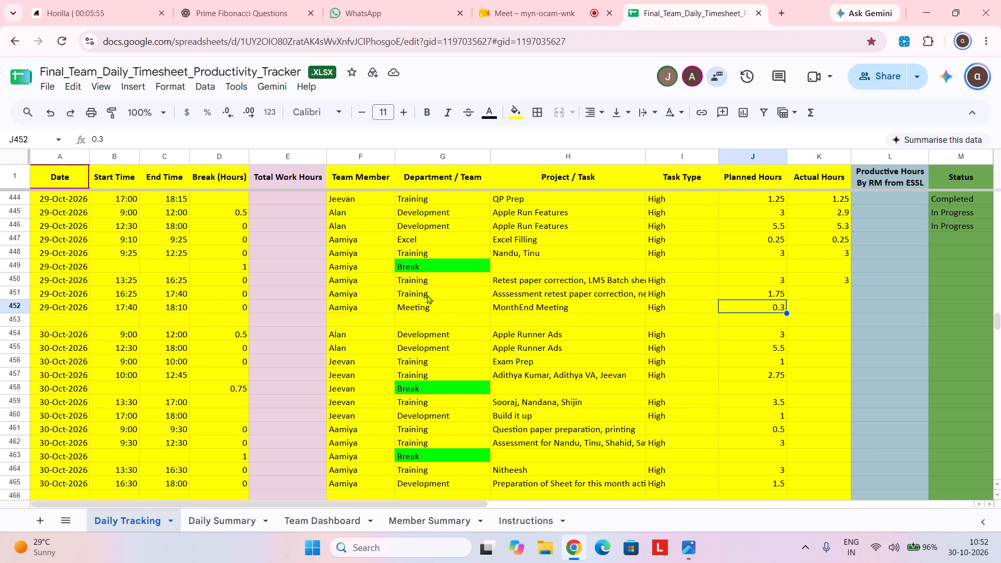
Change the planned hours of Aamiya's 16:25 entry in row 451 to 1.25.
{"action": "left_click", "coordinate": [746, 298]}
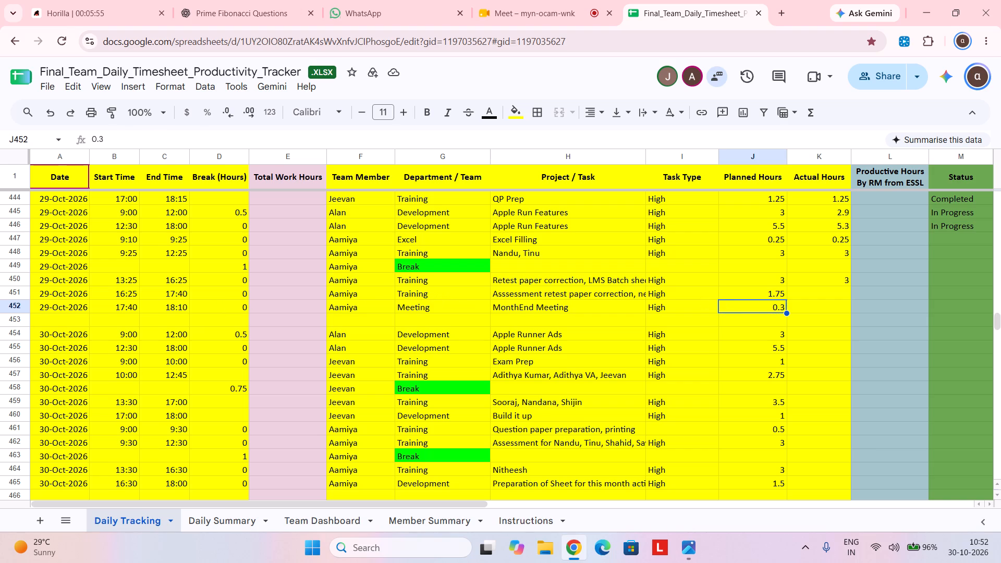
{"action": "left_click", "coordinate": [755, 293]}
{"action": "type", "text": "1.25"}
{"action": "left_click", "coordinate": [849, 331]}
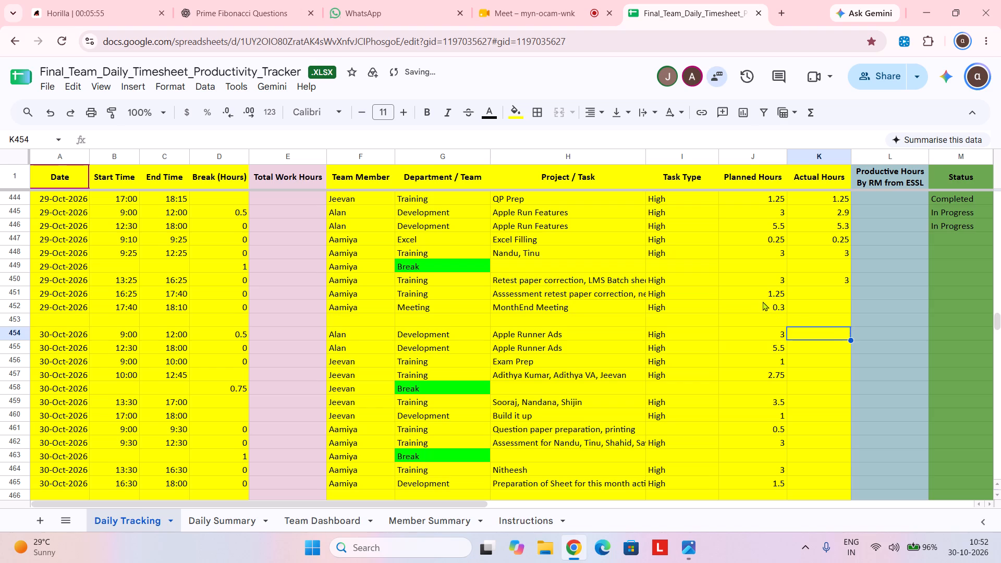
Check the sum of Aamiya's planned hours for 29-Oct-2026 across rows 447 to 452.
{"action": "left_click_drag", "start_coordinate": [752, 306], "coordinate": [746, 278]}
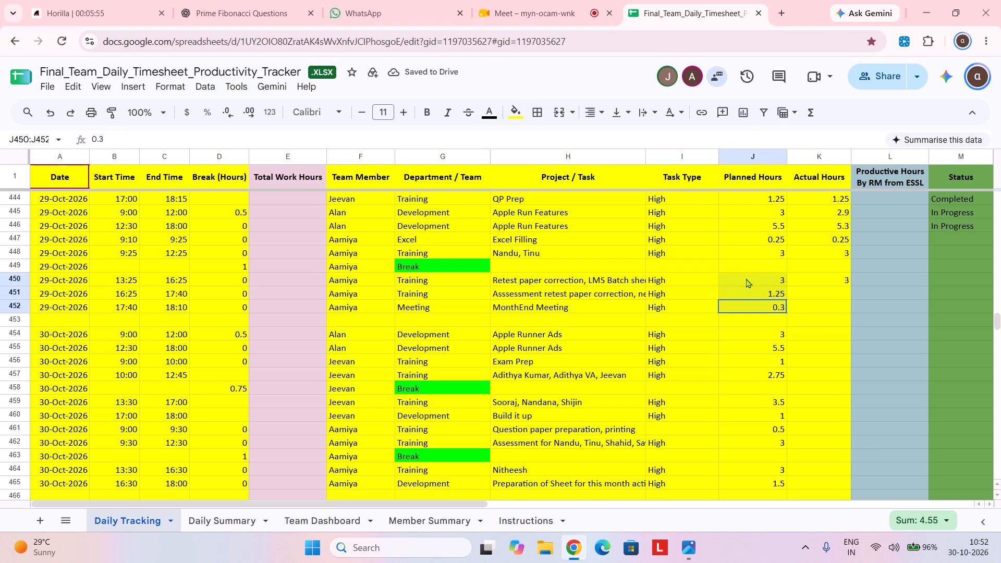
{"action": "left_click_drag", "start_coordinate": [746, 278], "coordinate": [726, 240]}
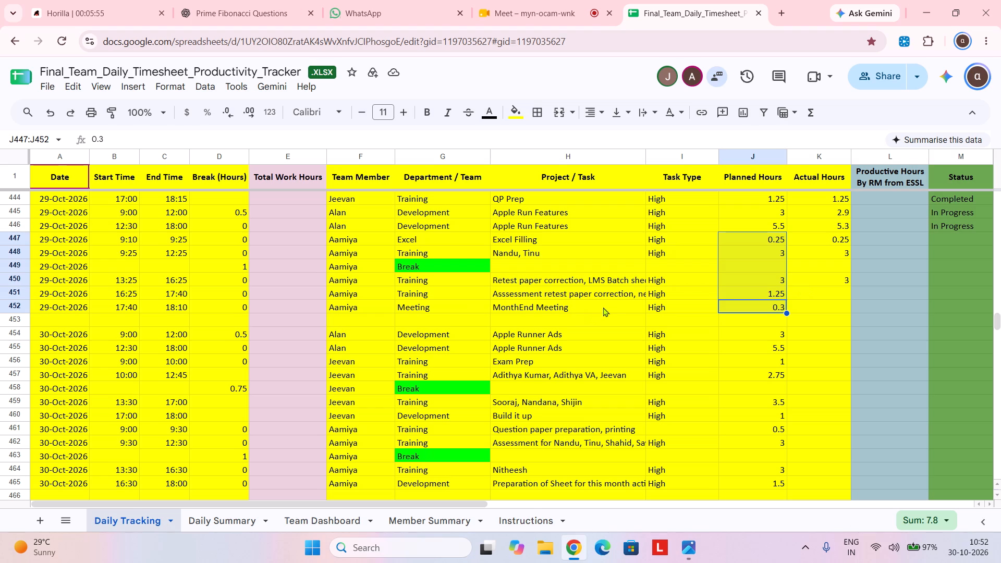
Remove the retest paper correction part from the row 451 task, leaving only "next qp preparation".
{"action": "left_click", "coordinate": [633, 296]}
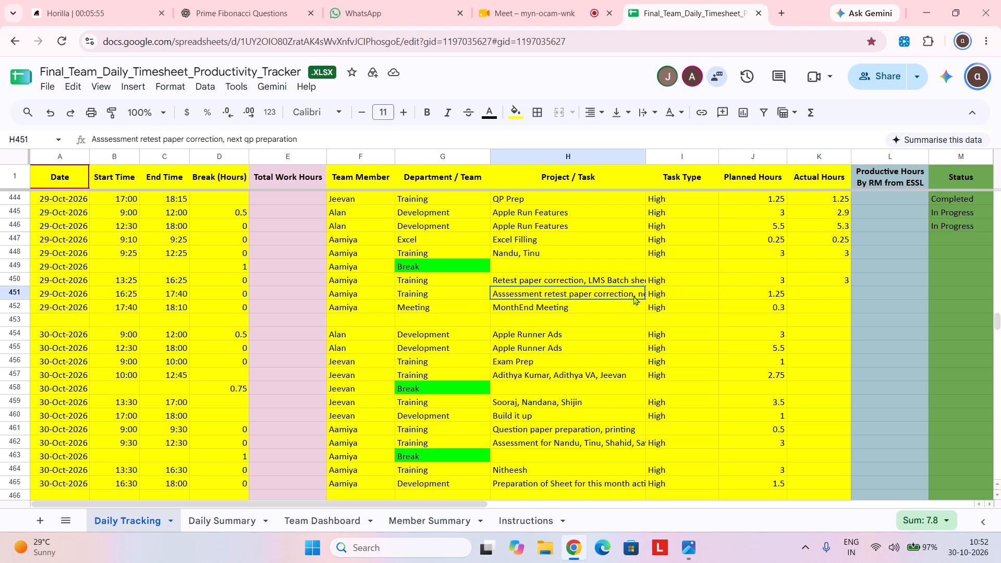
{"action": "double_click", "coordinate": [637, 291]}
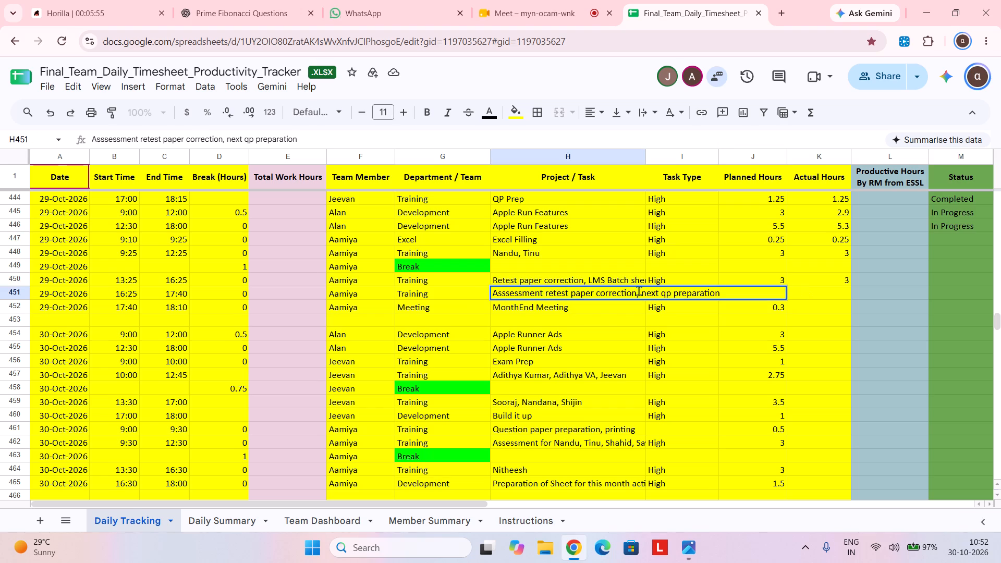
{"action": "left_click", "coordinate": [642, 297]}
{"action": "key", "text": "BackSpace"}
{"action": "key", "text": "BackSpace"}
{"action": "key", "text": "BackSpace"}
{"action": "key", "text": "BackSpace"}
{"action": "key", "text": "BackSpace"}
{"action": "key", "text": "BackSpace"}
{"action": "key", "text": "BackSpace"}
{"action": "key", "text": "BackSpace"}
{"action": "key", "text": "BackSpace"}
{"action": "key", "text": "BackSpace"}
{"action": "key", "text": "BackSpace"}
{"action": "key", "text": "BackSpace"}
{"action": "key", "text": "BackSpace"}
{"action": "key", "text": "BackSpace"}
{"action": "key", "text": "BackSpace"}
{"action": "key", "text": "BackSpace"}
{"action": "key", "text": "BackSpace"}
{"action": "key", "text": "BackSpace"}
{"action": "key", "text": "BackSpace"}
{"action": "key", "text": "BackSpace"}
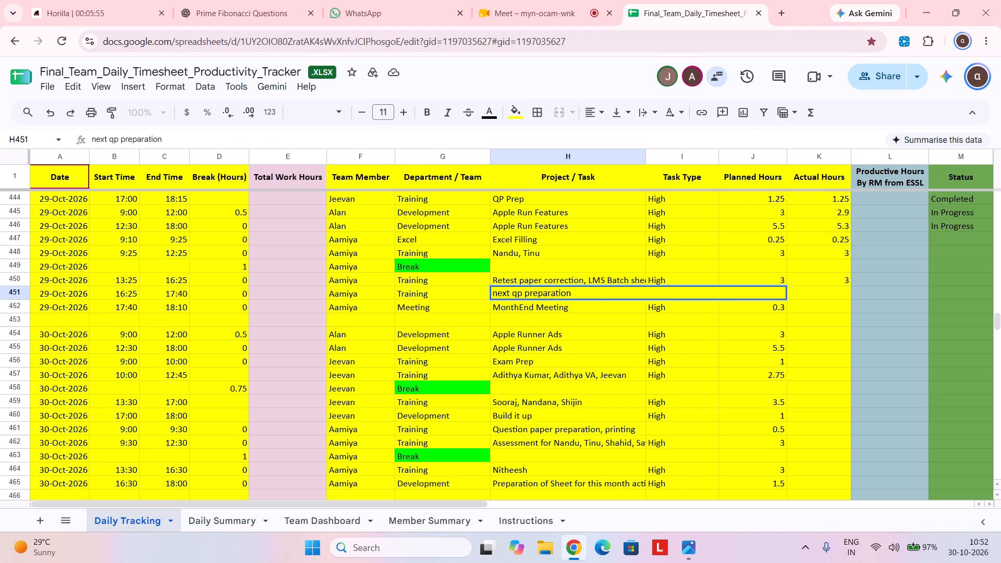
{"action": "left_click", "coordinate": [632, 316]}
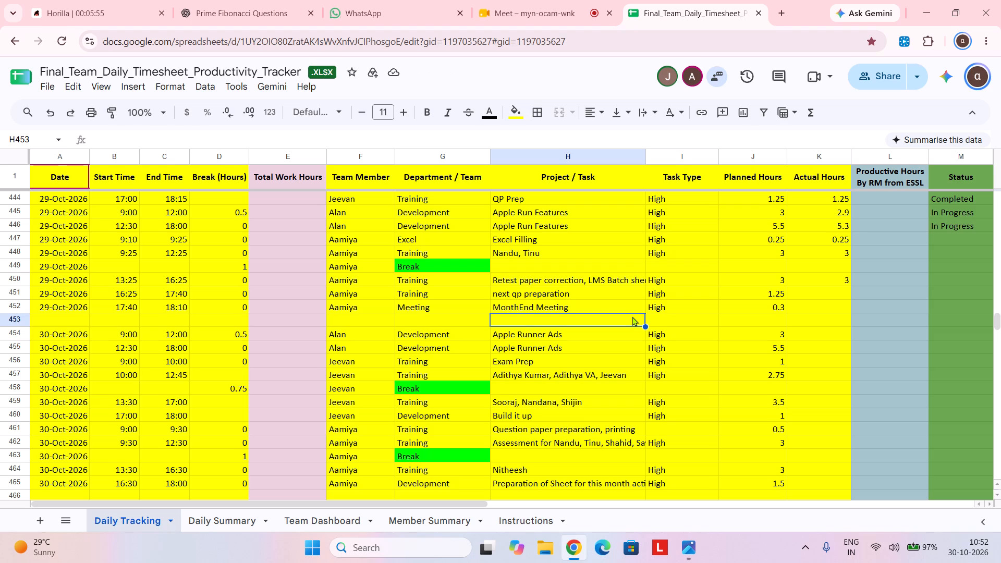
Change Aamiya's entry in row 451 to the Development department with "Sneak n seek" as the project/task.
{"action": "left_click", "coordinate": [446, 292]}
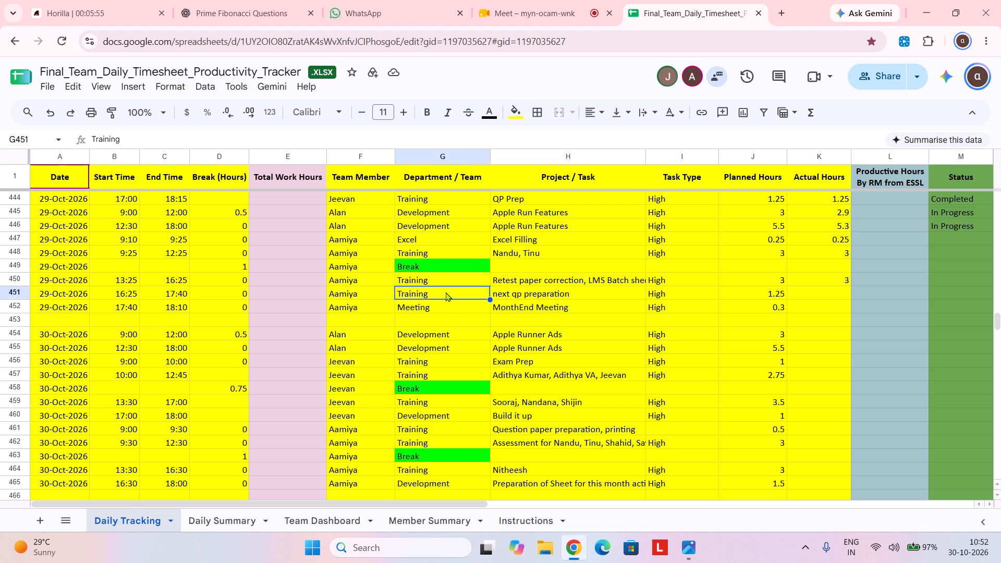
{"action": "key", "text": "Tab"}
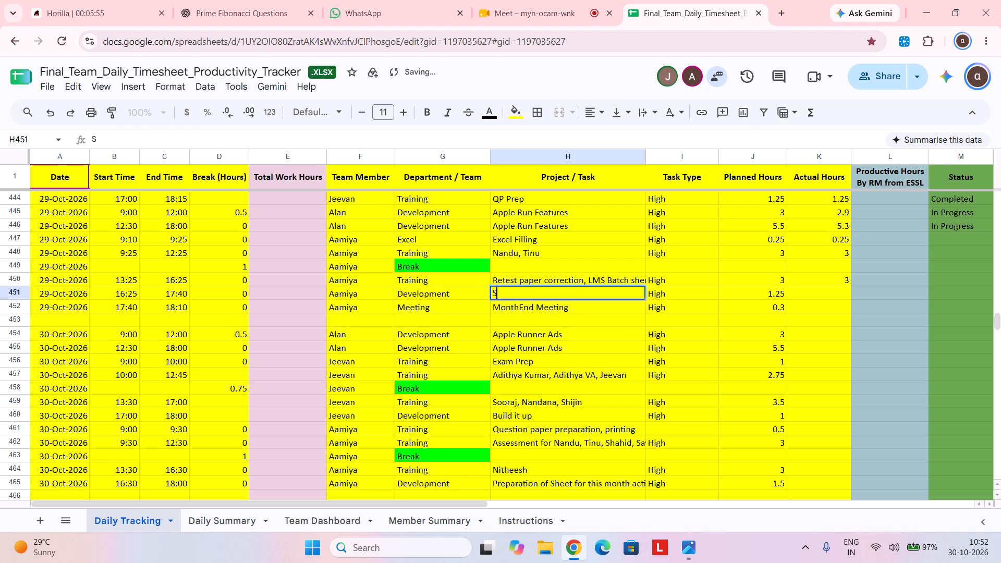
{"action": "type", "text": "neak n seek"}
{"action": "left_click", "coordinate": [535, 320]}
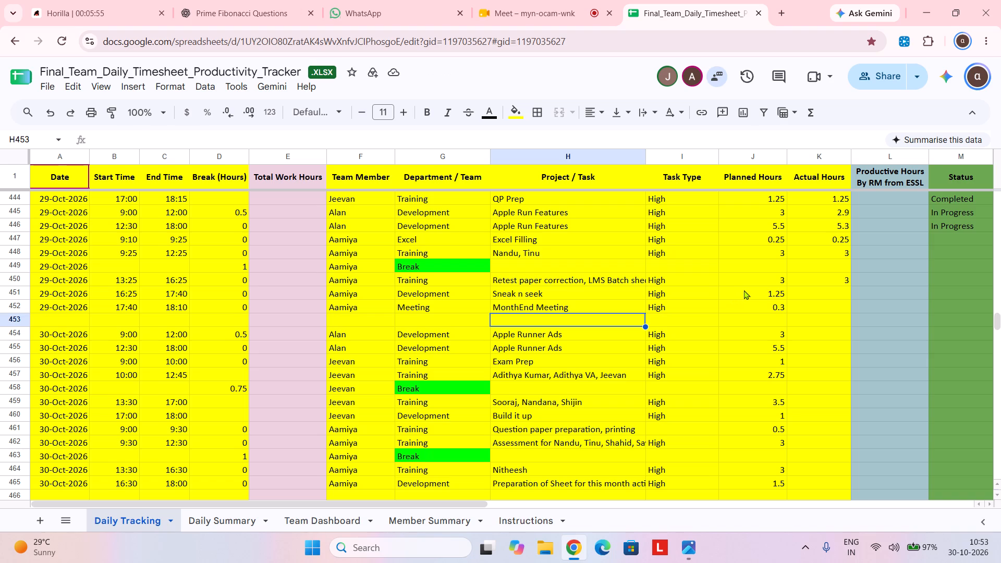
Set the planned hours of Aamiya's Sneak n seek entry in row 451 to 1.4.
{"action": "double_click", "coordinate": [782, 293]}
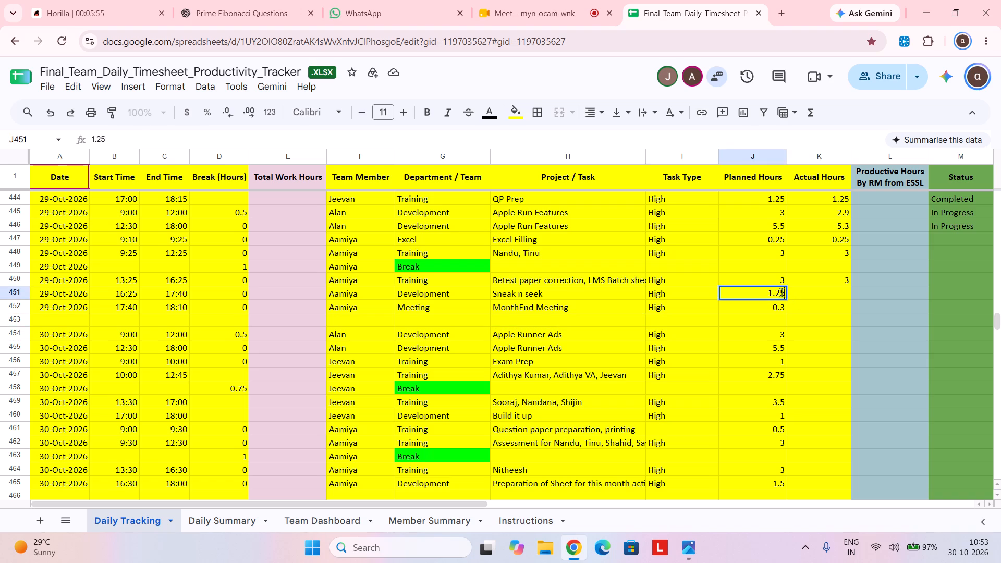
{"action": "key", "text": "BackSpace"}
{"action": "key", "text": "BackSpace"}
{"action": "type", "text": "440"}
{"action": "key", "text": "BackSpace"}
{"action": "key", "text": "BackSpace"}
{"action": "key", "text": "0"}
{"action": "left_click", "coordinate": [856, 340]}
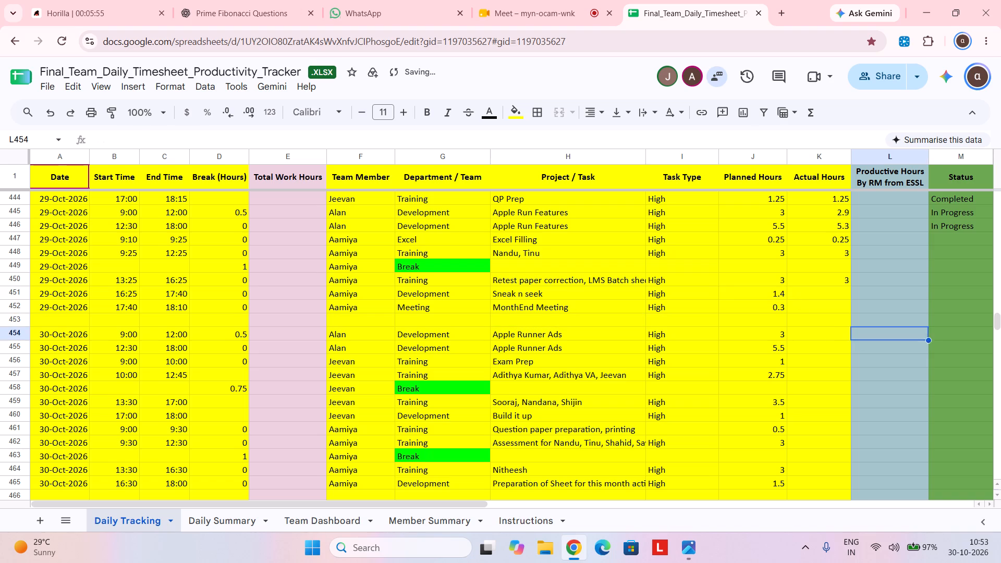
Check the sum of Aamiya's planned hours for 29-Oct-2026 across rows 447 to 452.
{"action": "left_click_drag", "start_coordinate": [764, 242], "coordinate": [762, 291]}
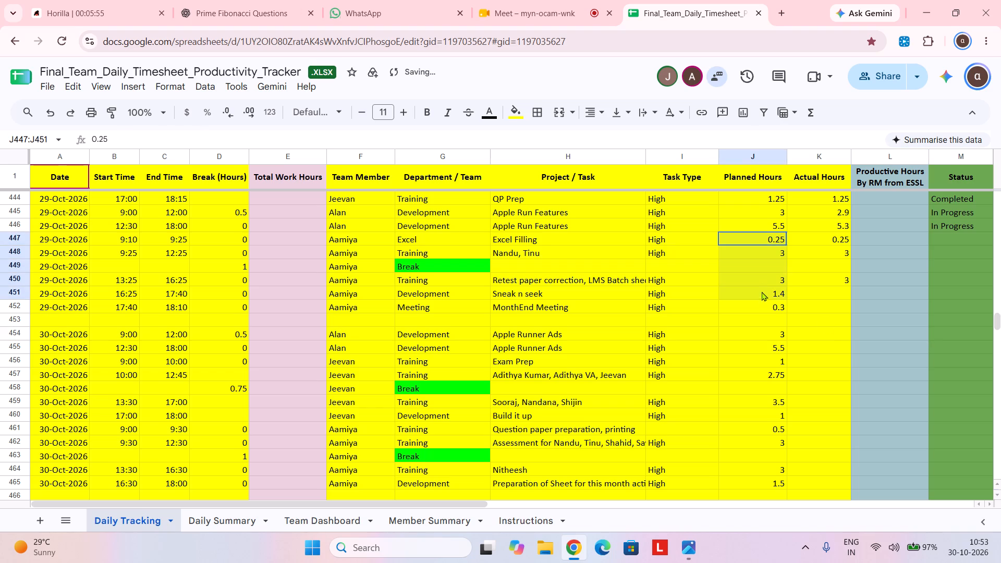
{"action": "left_click_drag", "start_coordinate": [762, 291], "coordinate": [762, 306]}
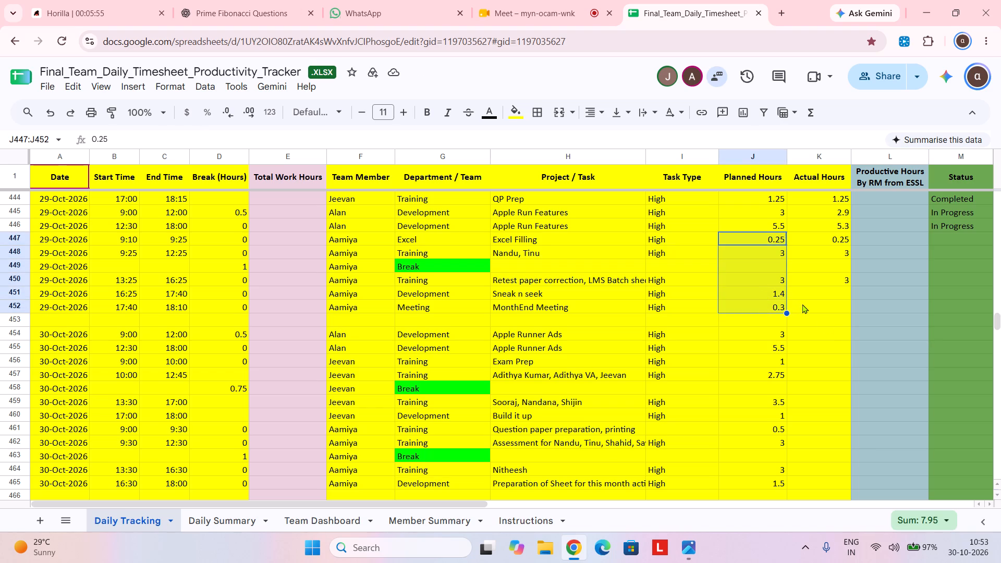
{"action": "left_click", "coordinate": [802, 304]}
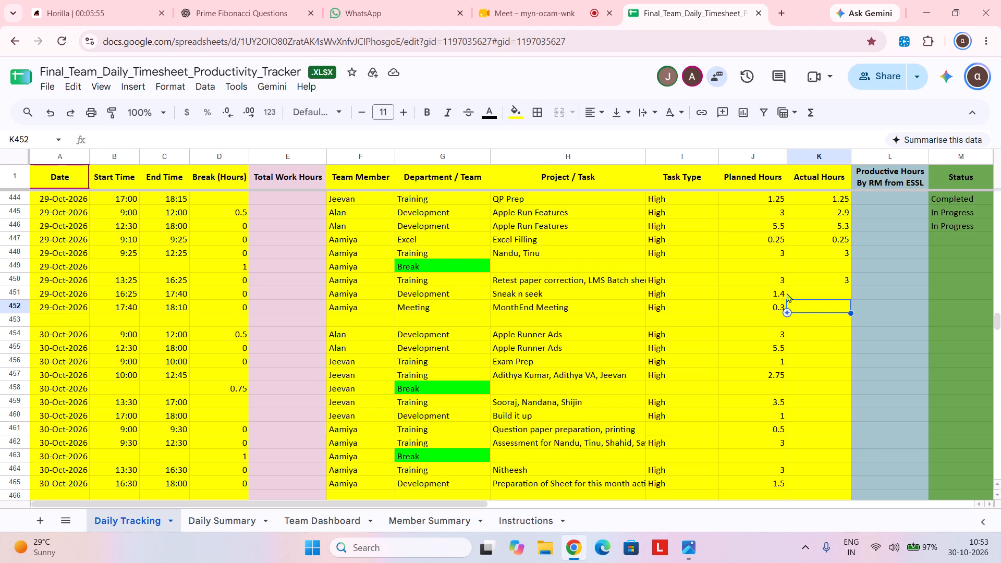
Change the planned hours of Aamiya's Sneak n seek entry in row 451 to 1.45.
{"action": "double_click", "coordinate": [785, 293]}
{"action": "key", "text": "5"}
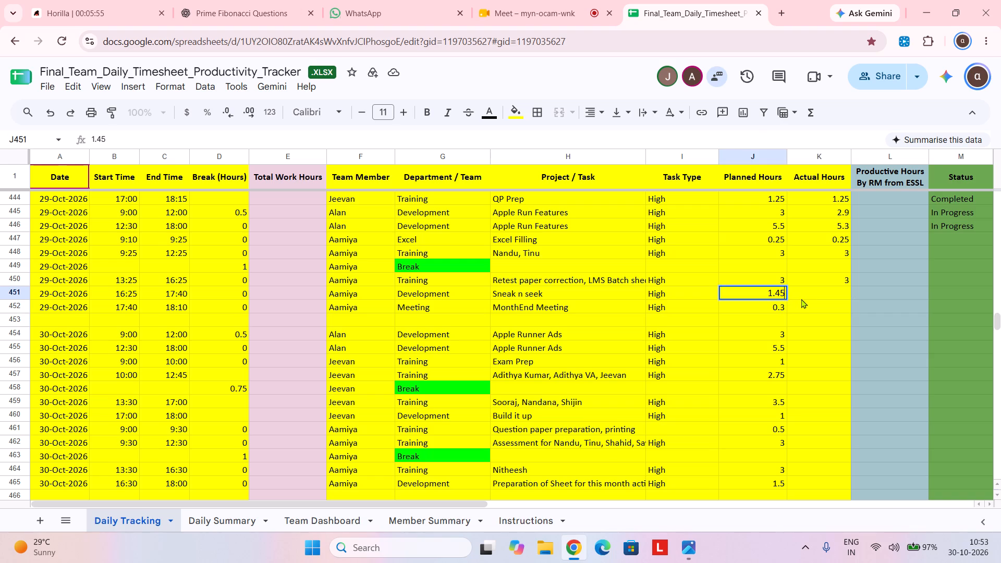
{"action": "left_click", "coordinate": [801, 299]}
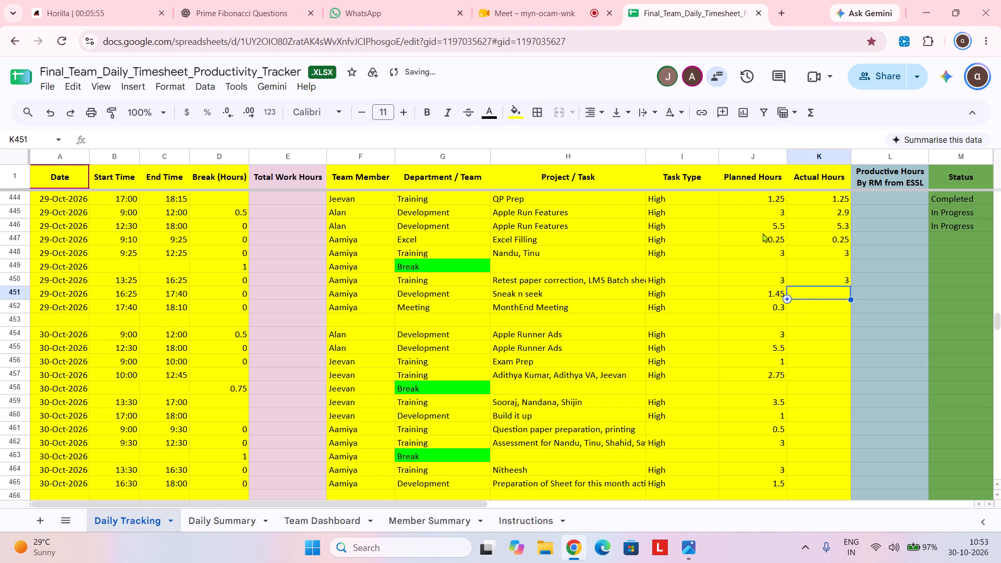
Check the sum of Aamiya's planned hours in rows 447 to 452 again with the revised row 451 value.
{"action": "left_click_drag", "start_coordinate": [755, 243], "coordinate": [752, 300]}
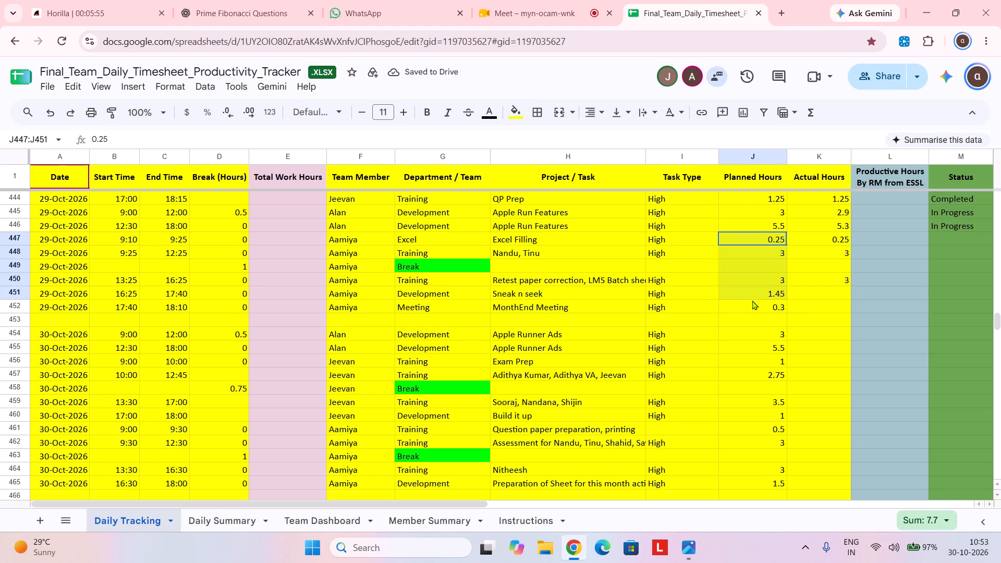
{"action": "left_click_drag", "start_coordinate": [752, 300], "coordinate": [754, 306]}
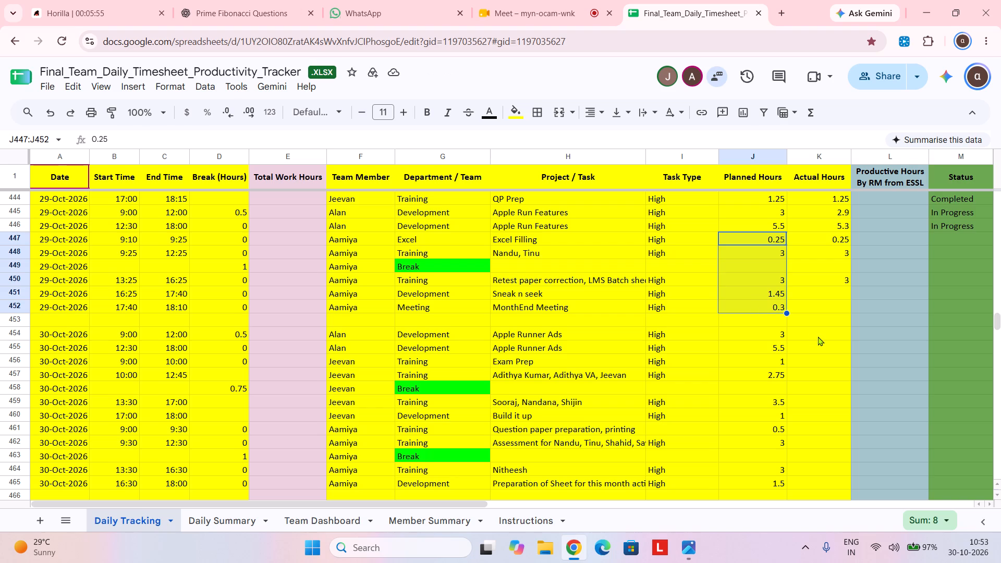
{"action": "left_click", "coordinate": [818, 336]}
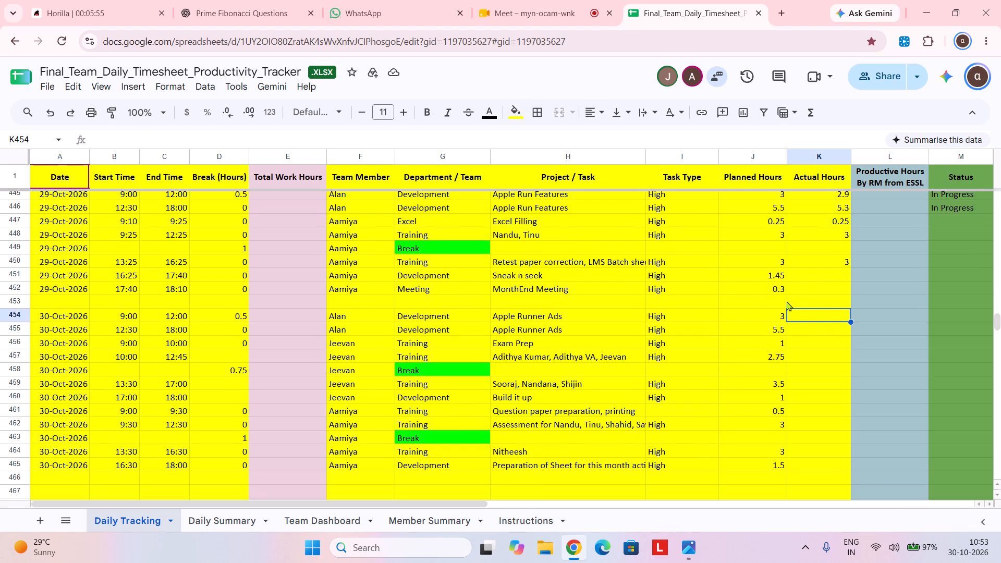
Copy the planned hours 1.45 and 0.3 of rows 451 and 452 into the Actual Hours cells of the same rows.
{"action": "left_click_drag", "start_coordinate": [778, 276], "coordinate": [775, 289]}
{"action": "key", "text": "ctrl+c"}
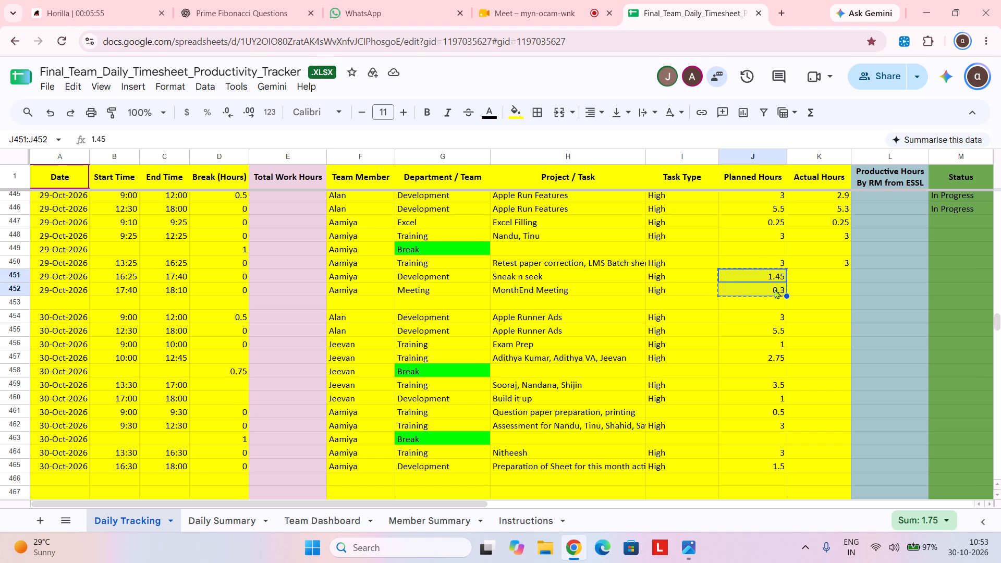
{"action": "left_click", "coordinate": [820, 275]}
{"action": "key", "text": "ctrl+v"}
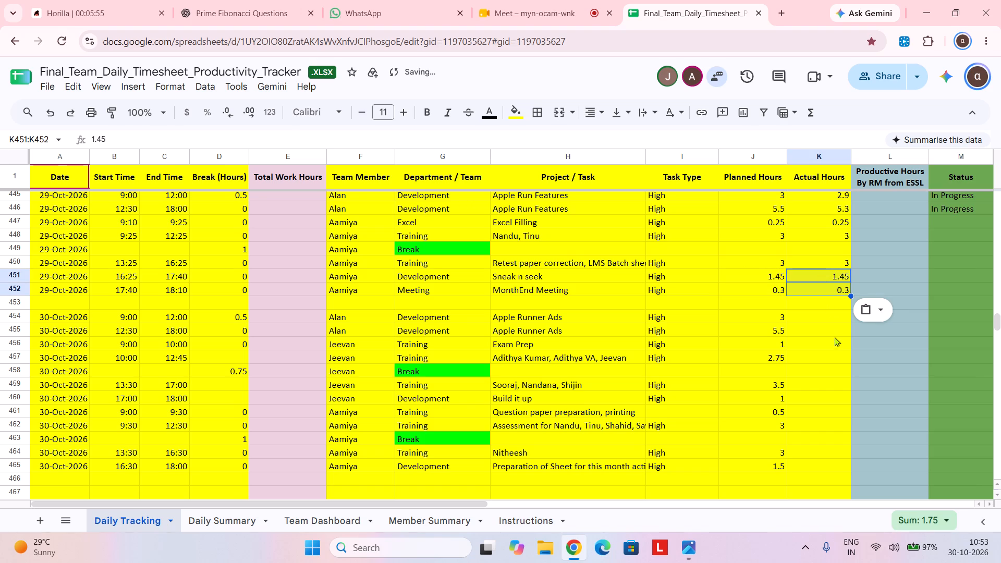
{"action": "left_click", "coordinate": [835, 341]}
Review the team's 29-Oct-2026 and 30-Oct-2026 entries, down to the last filled row 465.
{"action": "scroll", "coordinate": [835, 341], "scroll_direction": "down", "scroll_amount": 1}
{"action": "scroll", "coordinate": [835, 341], "scroll_direction": "up", "scroll_amount": 1}
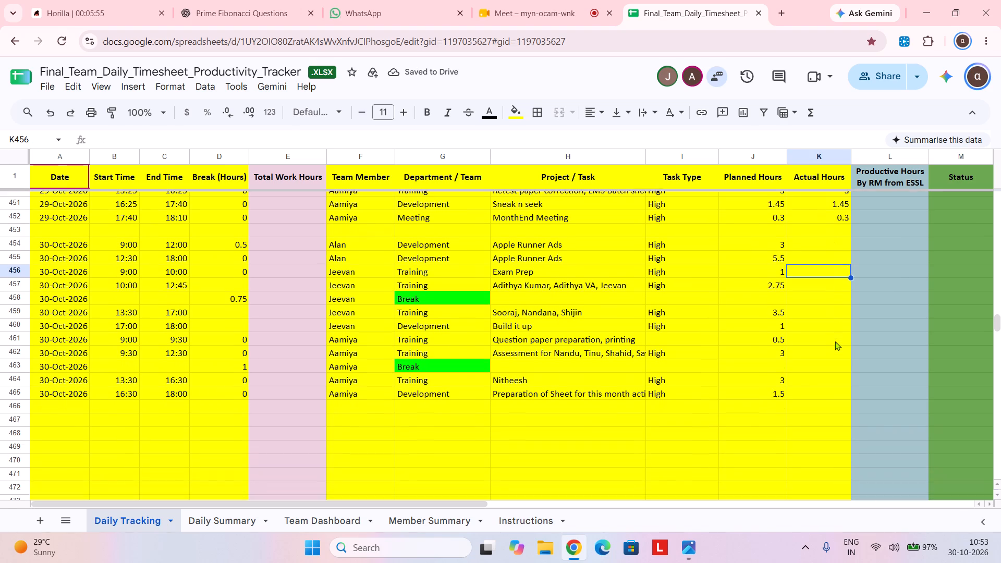
{"action": "scroll", "coordinate": [835, 341], "scroll_direction": "up", "scroll_amount": 1}
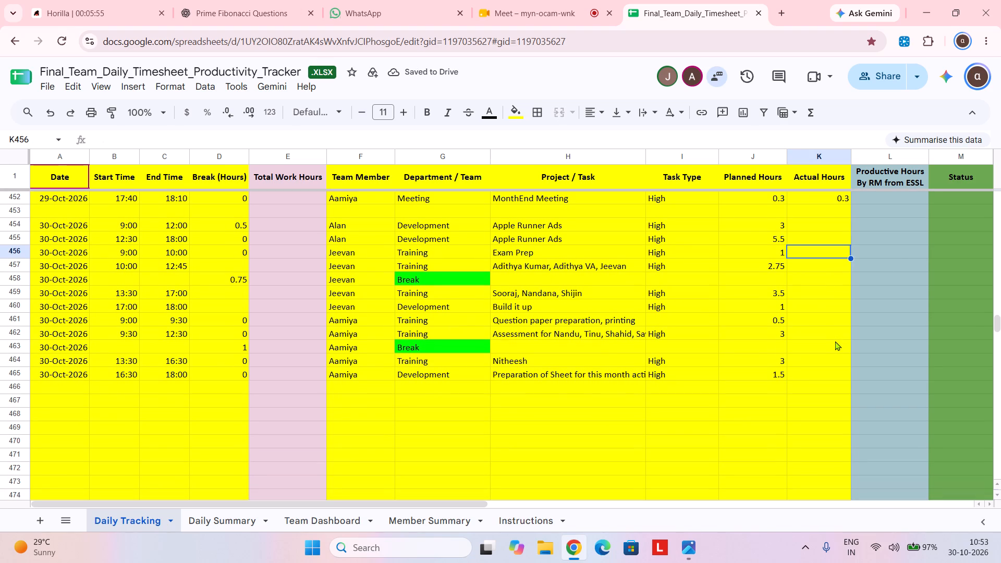
{"action": "scroll", "coordinate": [835, 341], "scroll_direction": "up", "scroll_amount": 1}
{"action": "scroll", "coordinate": [835, 341], "scroll_direction": "down", "scroll_amount": 1}
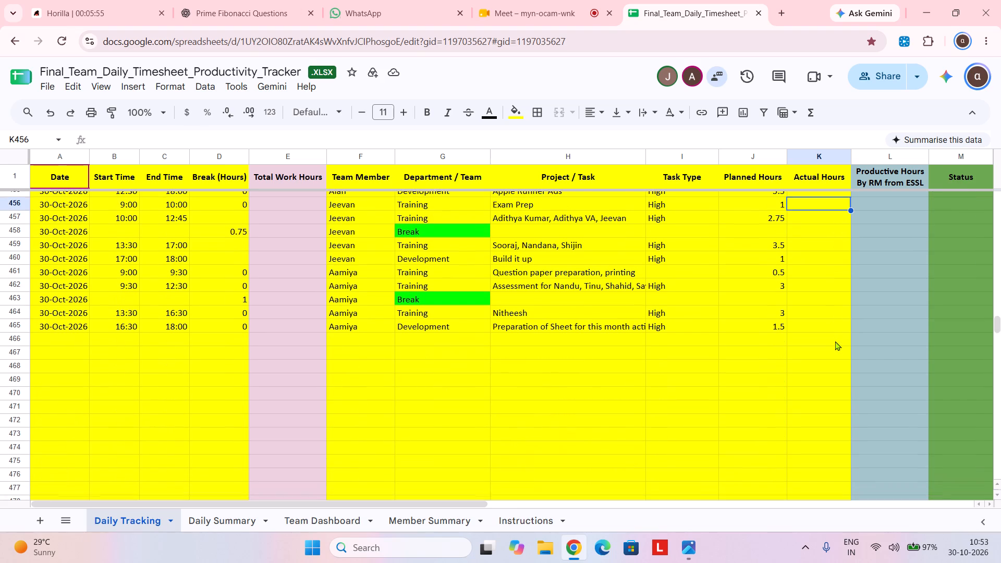
{"action": "scroll", "coordinate": [835, 341], "scroll_direction": "down", "scroll_amount": 1}
{"action": "scroll", "coordinate": [835, 341], "scroll_direction": "up", "scroll_amount": 2}
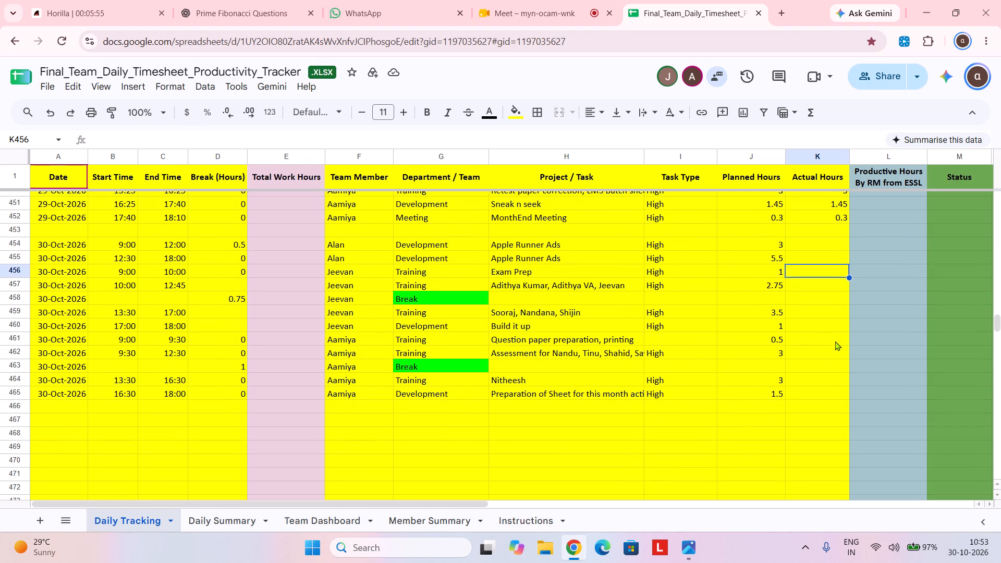
{"action": "scroll", "coordinate": [835, 341], "scroll_direction": "up", "scroll_amount": 2}
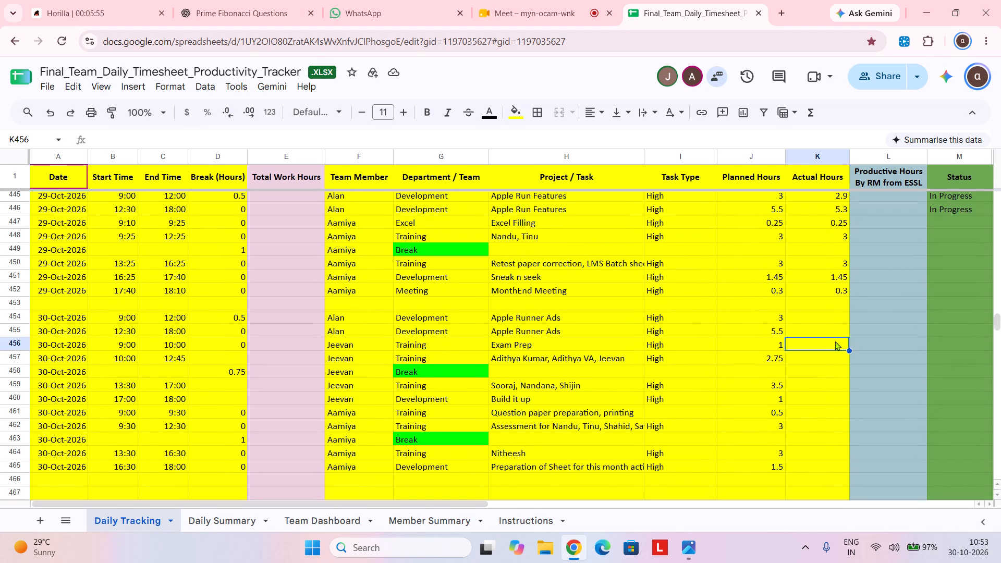
{"action": "scroll", "coordinate": [835, 341], "scroll_direction": "down", "scroll_amount": 1}
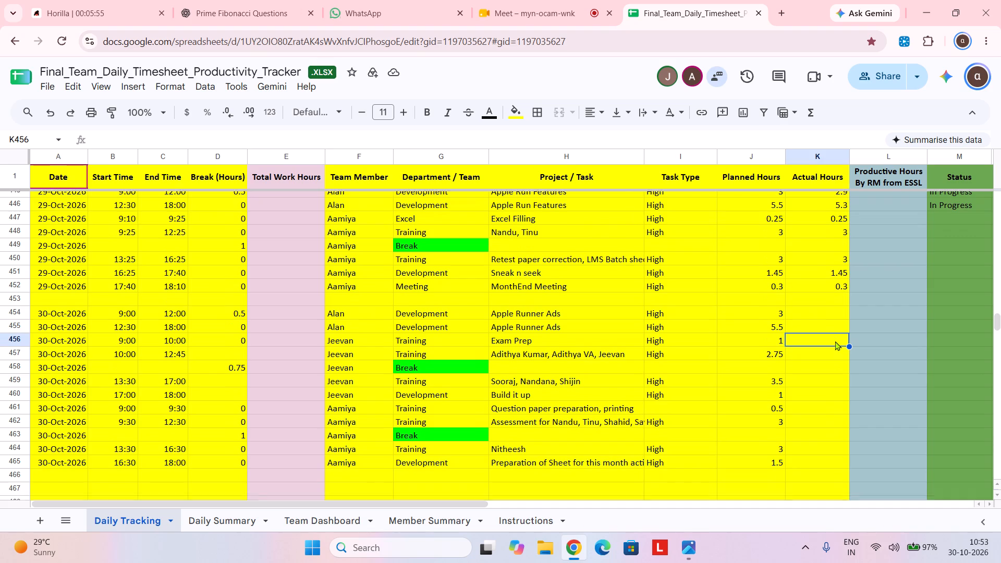
{"action": "scroll", "coordinate": [835, 341], "scroll_direction": "down", "scroll_amount": 1}
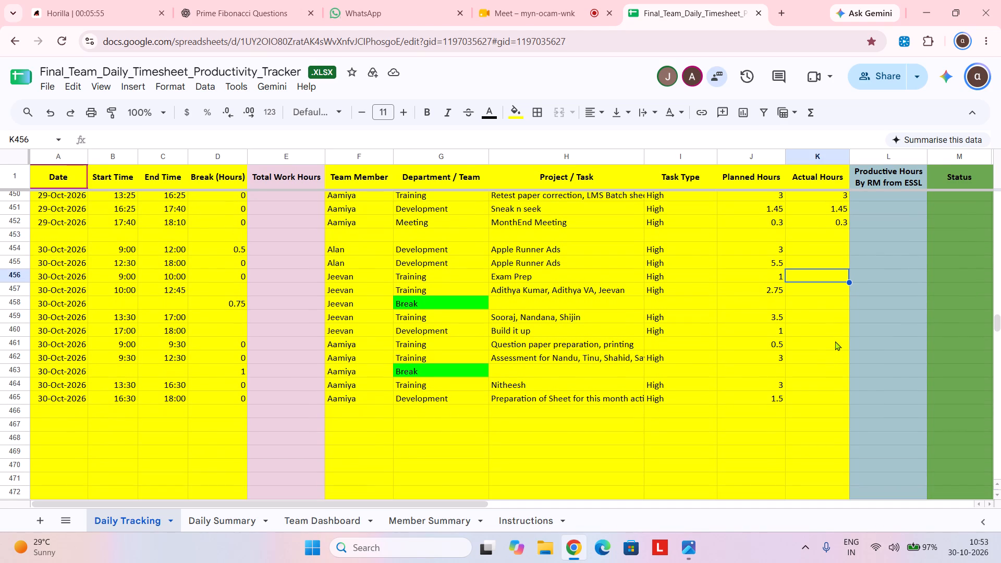